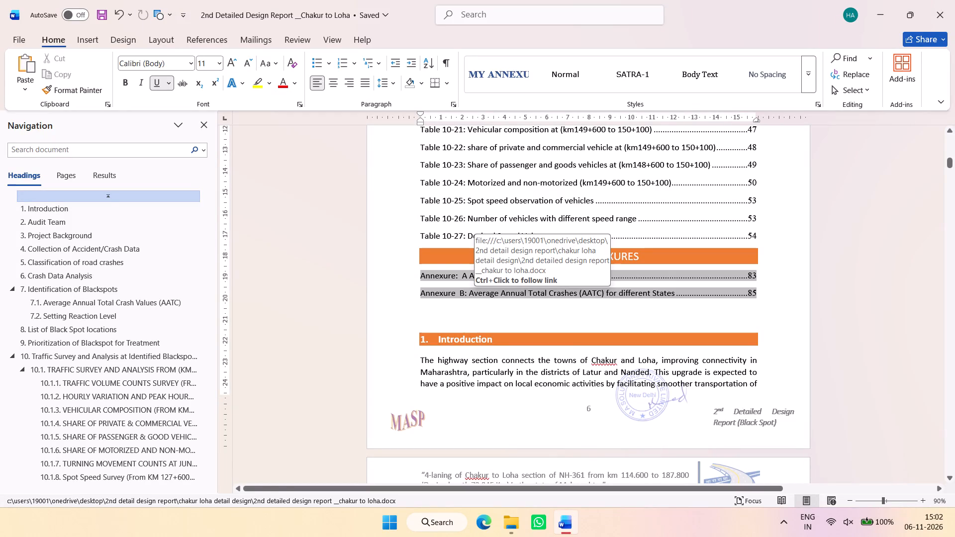
# Go back from the list of annexures to the cover page of the 2nd Detailed Design Report (Black Spot).
pyautogui.scroll(10, 424, 294)
pyautogui.scroll(6, 527, 307)
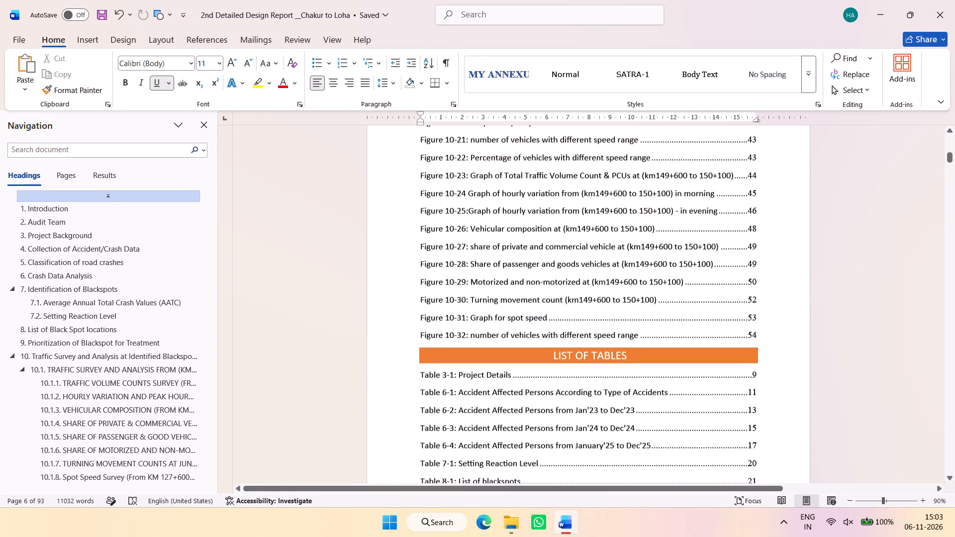
pyautogui.moveTo(946, 160); pyautogui.dragTo(946, 159)
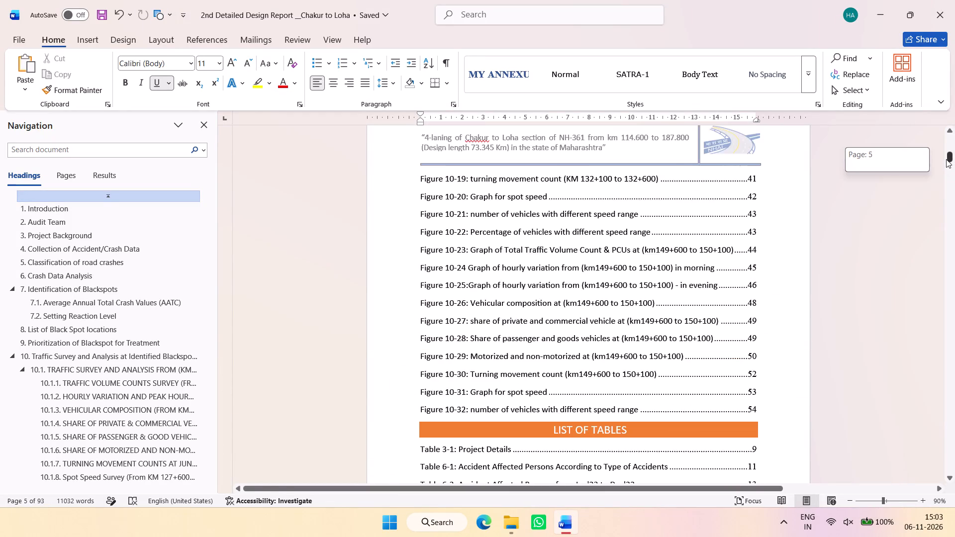
pyautogui.moveTo(946, 159); pyautogui.dragTo(947, 141)
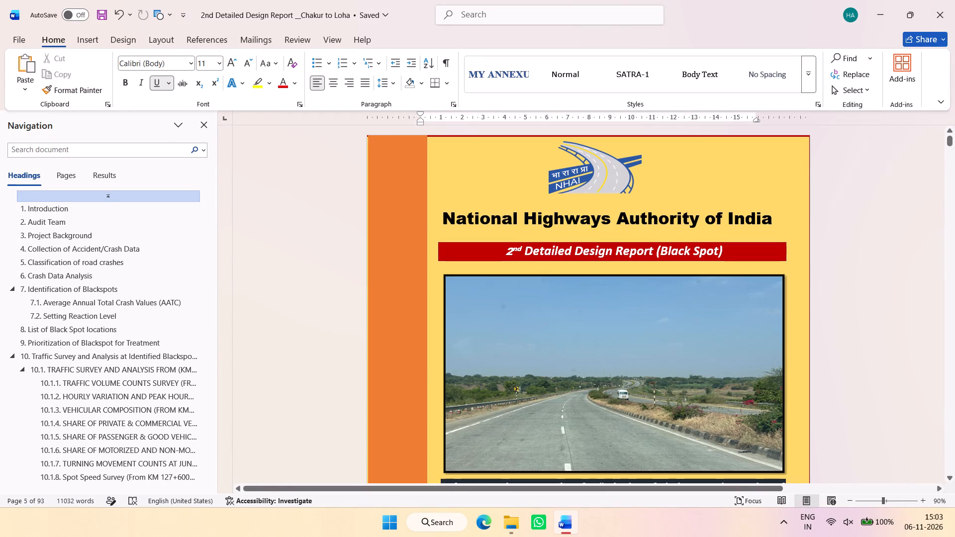
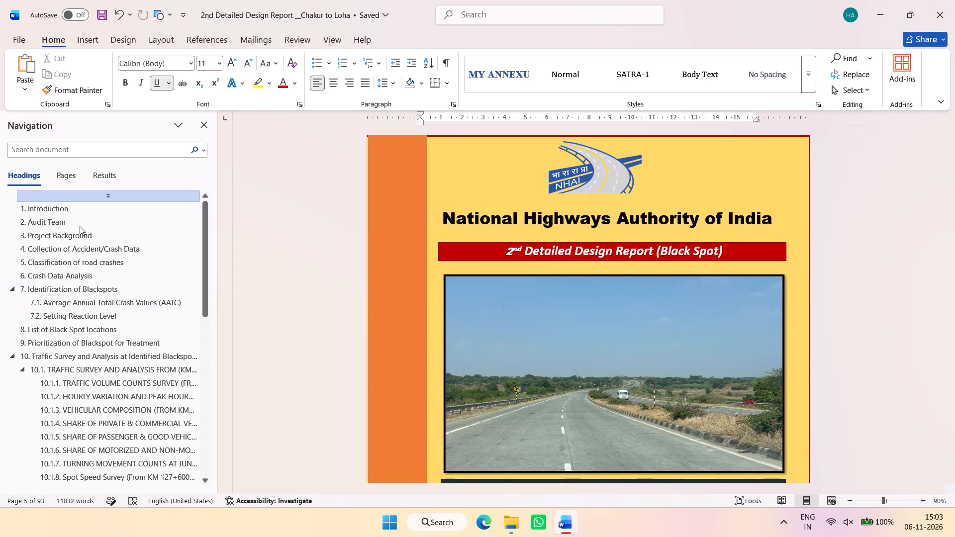
# Skim from the cover page through the contents and the lists of figures and tables to the Project Background section.
pyautogui.scroll(-2, 533, 288)
pyautogui.scroll(-12, 650, 312)
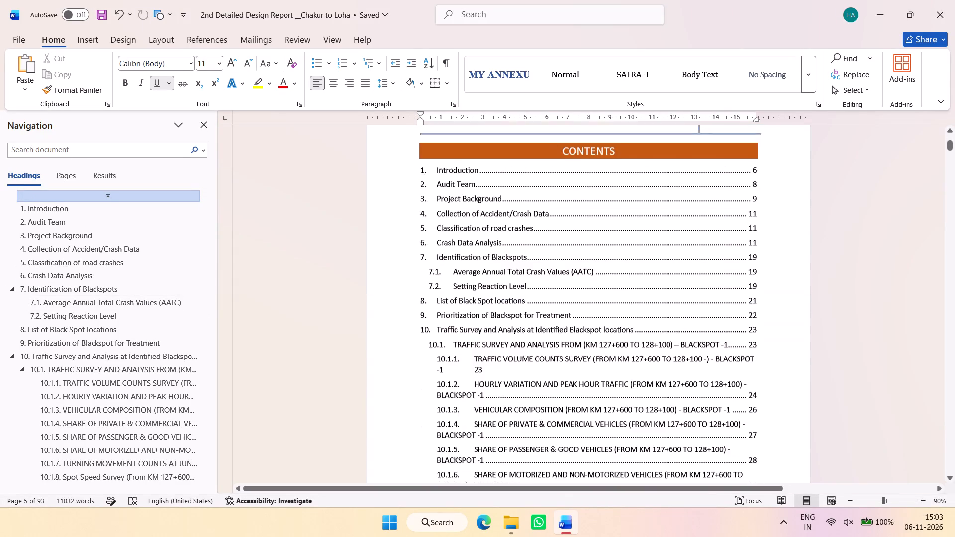
pyautogui.scroll(-18, 631, 260)
pyautogui.scroll(-3, 628, 255)
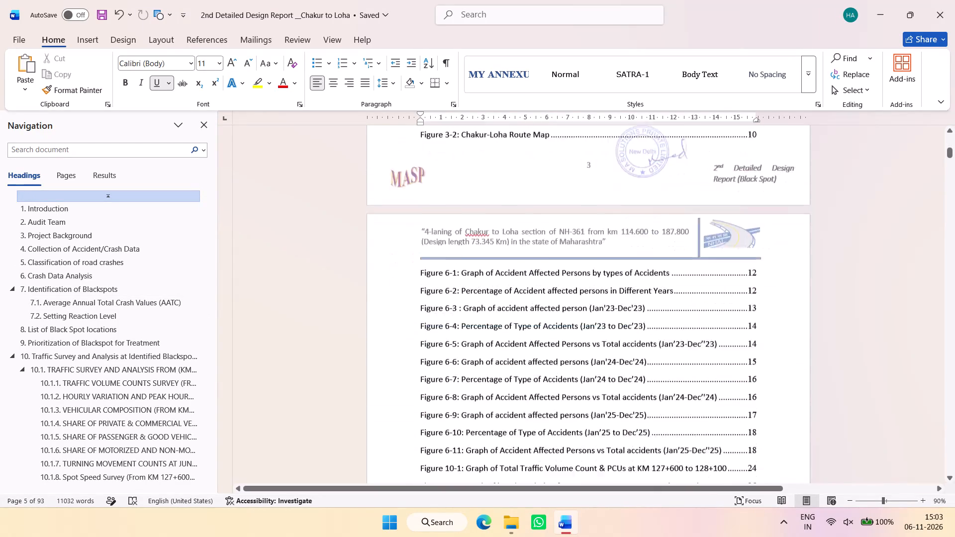
pyautogui.scroll(-10, 628, 259)
pyautogui.scroll(-20, 628, 260)
pyautogui.scroll(-4, 628, 260)
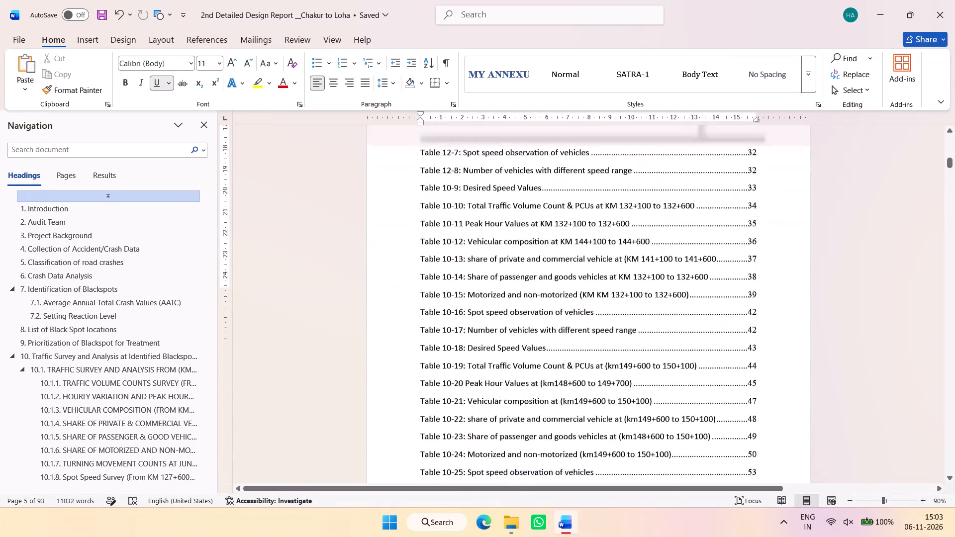
pyautogui.scroll(-15, 629, 262)
pyautogui.scroll(-15, 631, 265)
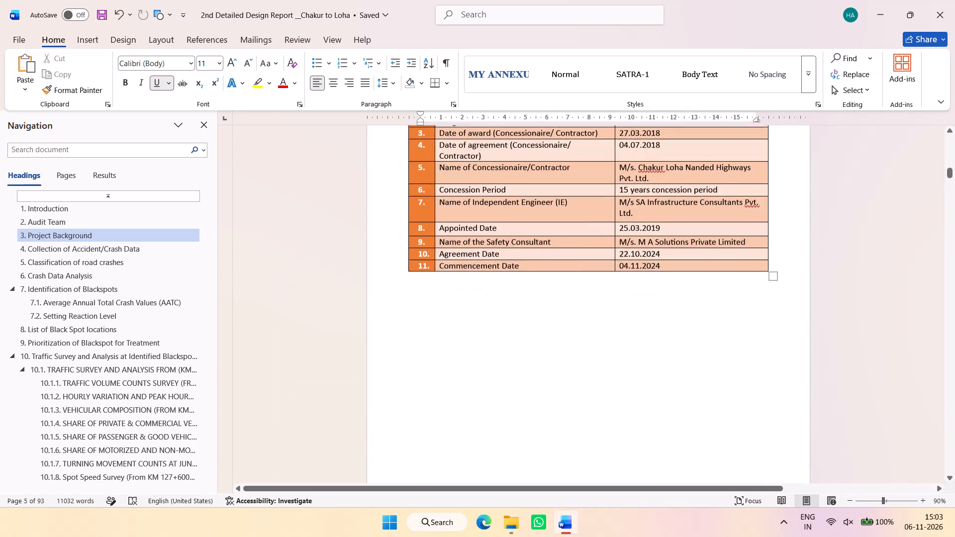
pyautogui.scroll(-1, 631, 265)
# Review the Project Background section, including the project details table, the Project Location Map and the Chakur-Loha Route Map.
pyautogui.scroll(13, 588, 258)
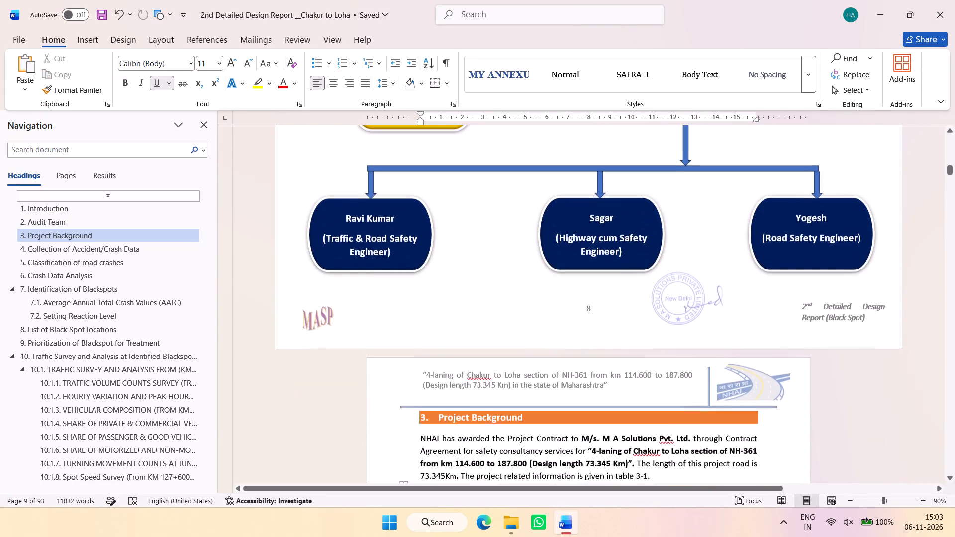
pyautogui.scroll(-3, 591, 264)
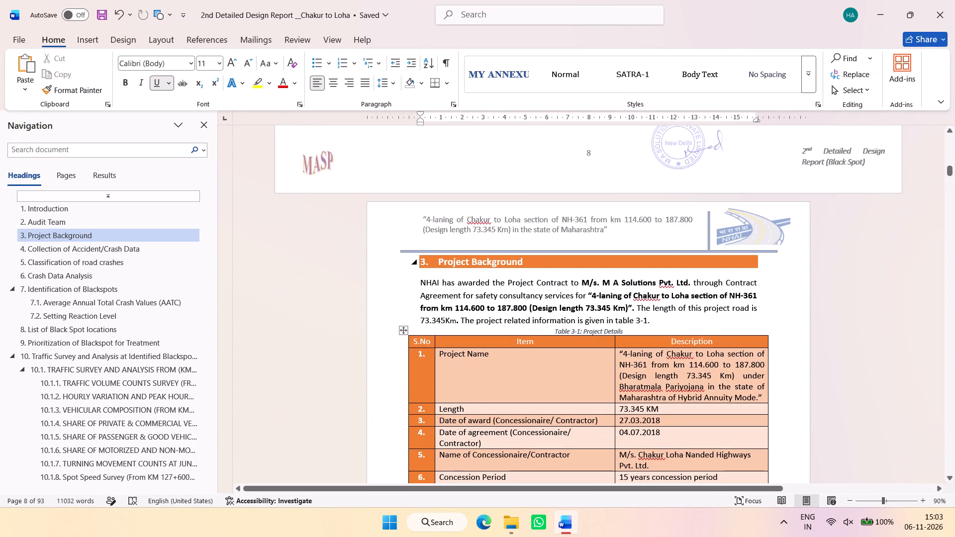
pyautogui.moveTo(588, 280); pyautogui.dragTo(633, 282)
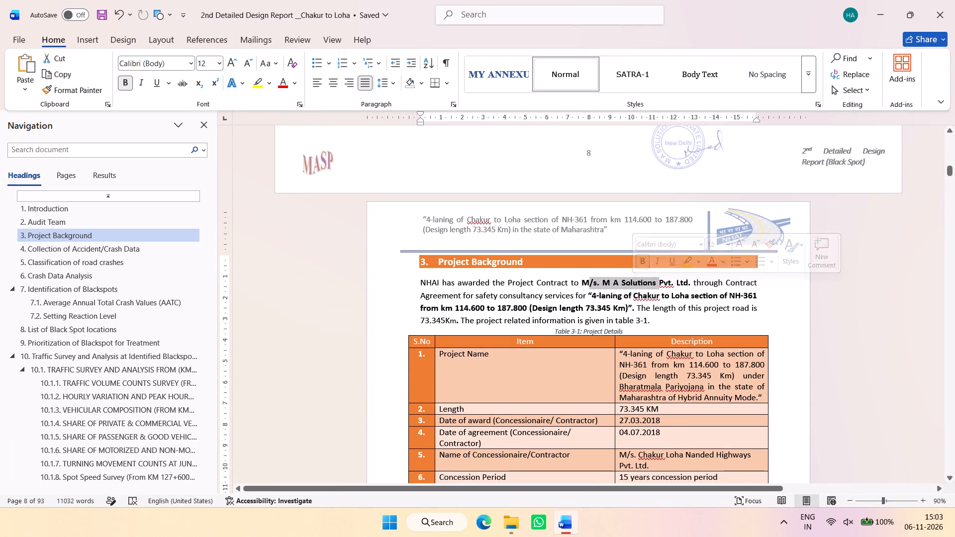
pyautogui.click(591, 297)
pyautogui.scroll(-3, 591, 297)
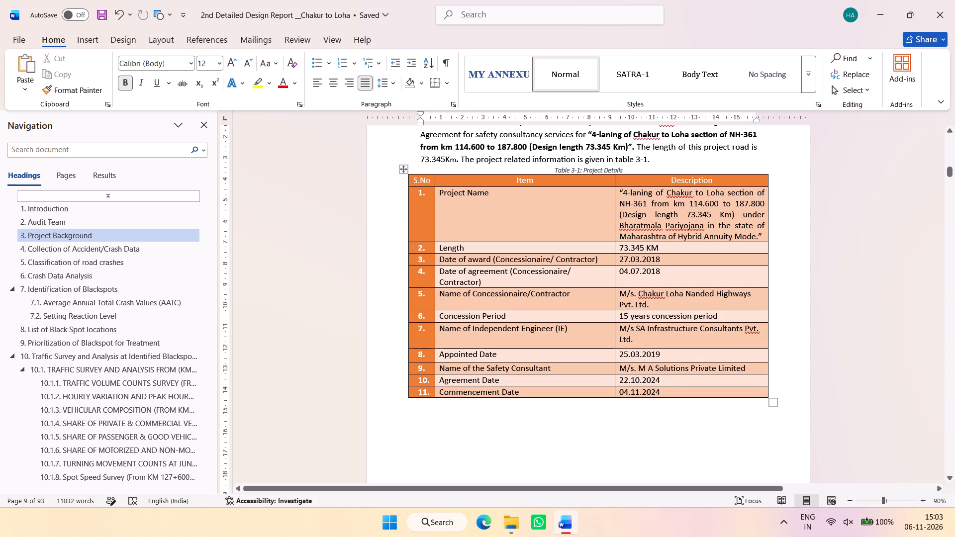
pyautogui.scroll(-12, 639, 274)
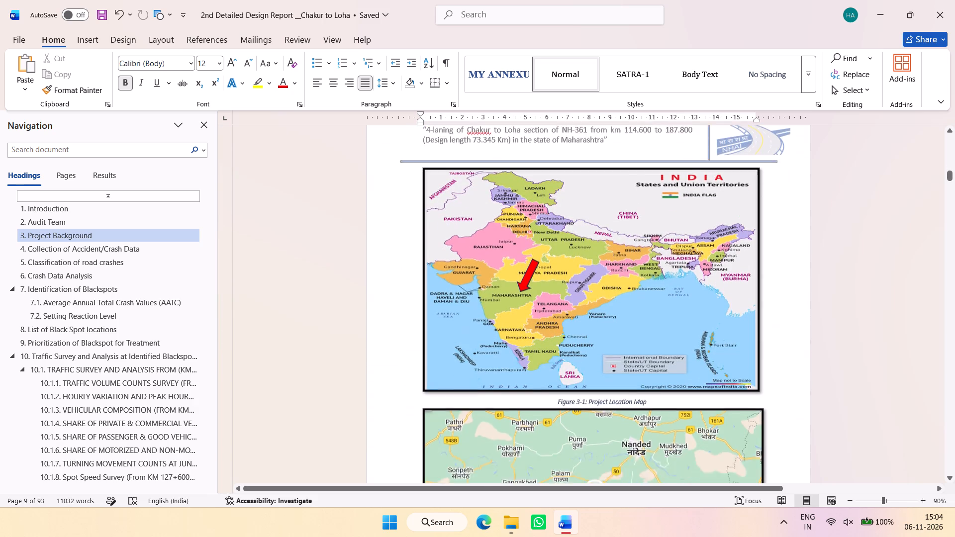
pyautogui.scroll(-2, 639, 274)
pyautogui.click(642, 369)
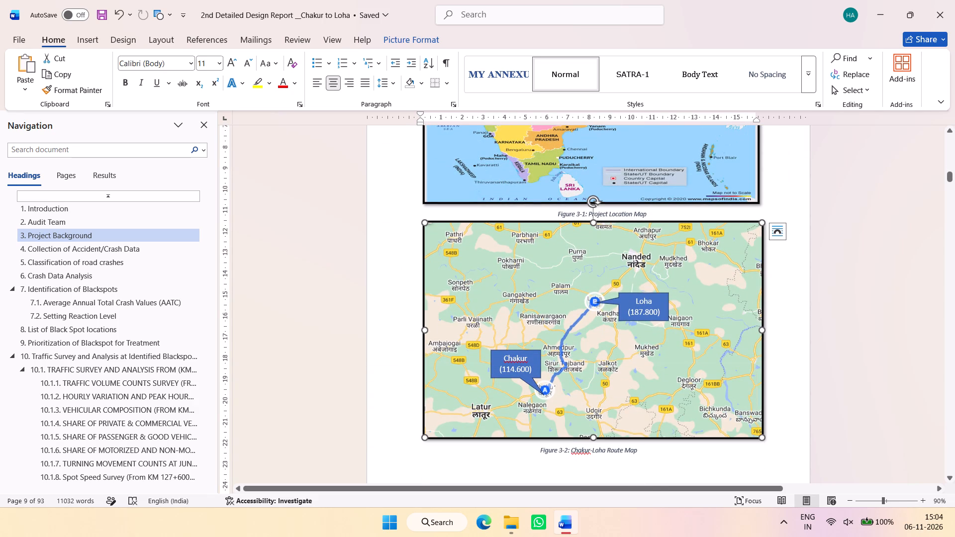
pyautogui.click(770, 193)
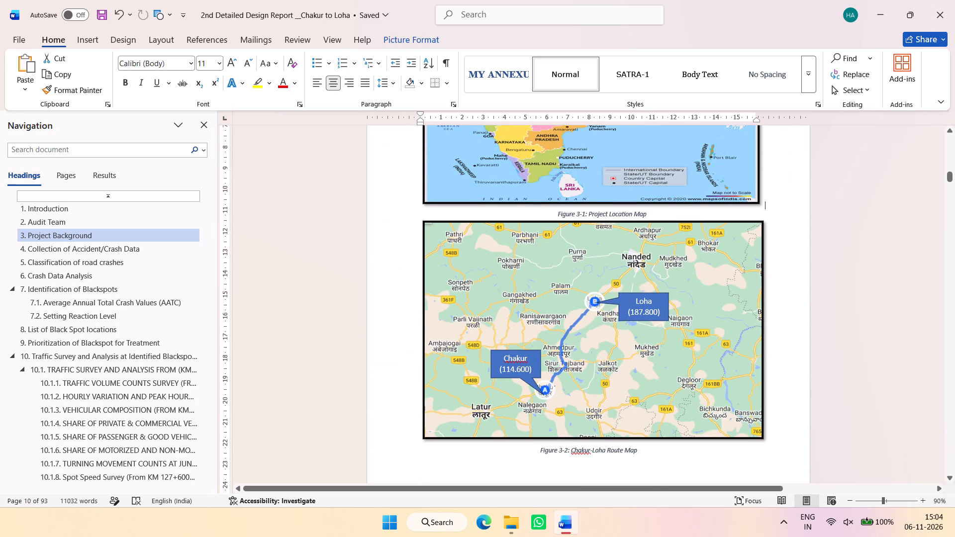
# In the Collection of Accident/Crash Data section, change the number of last calendar years to 3.
pyautogui.scroll(-7, 719, 238)
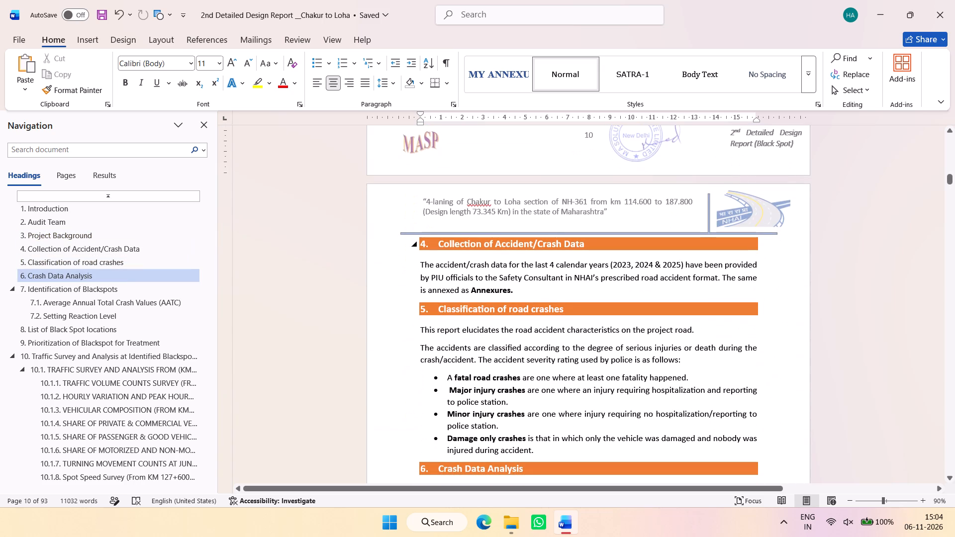
pyautogui.scroll(-1, 719, 245)
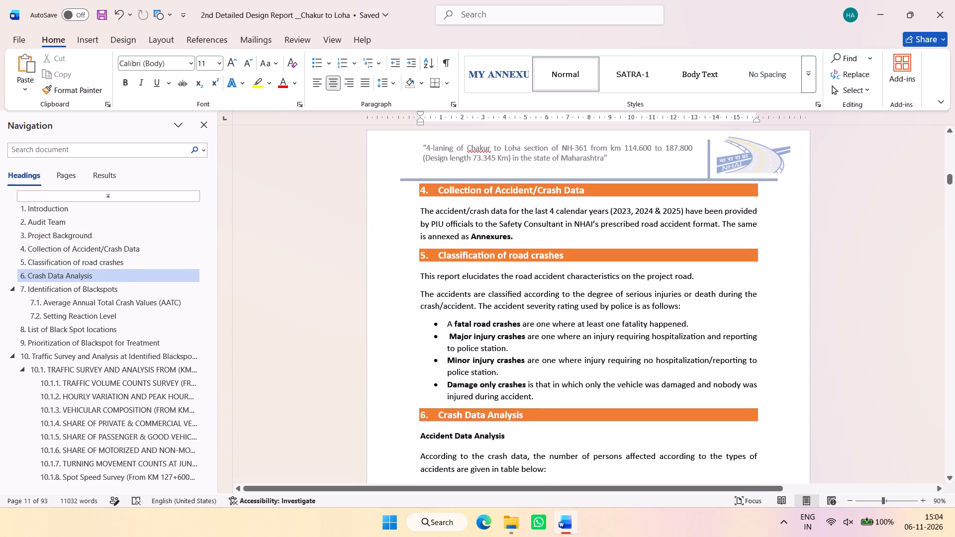
pyautogui.moveTo(574, 212); pyautogui.dragTo(638, 211)
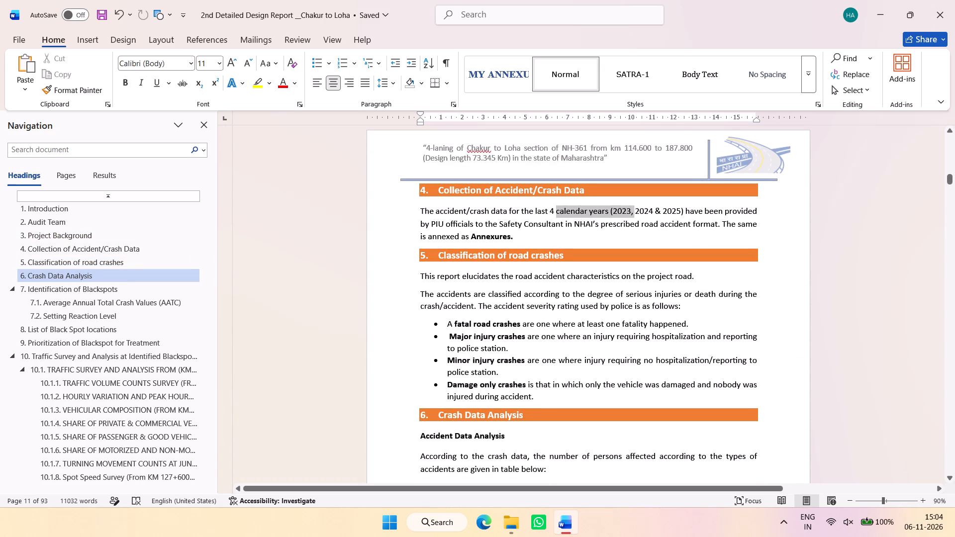
pyautogui.moveTo(638, 211); pyautogui.dragTo(662, 213)
pyautogui.click(627, 209)
pyautogui.moveTo(613, 209); pyautogui.dragTo(681, 213)
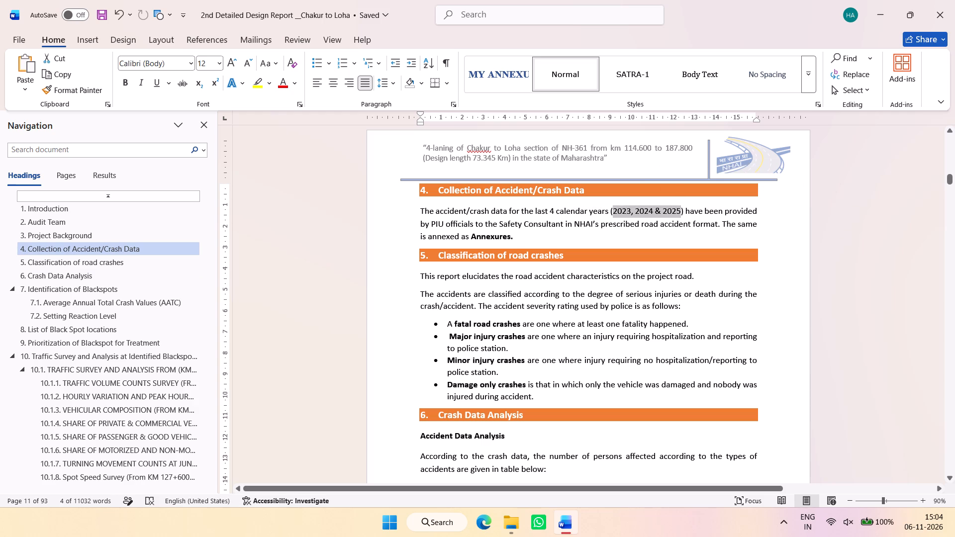
pyautogui.click(555, 210)
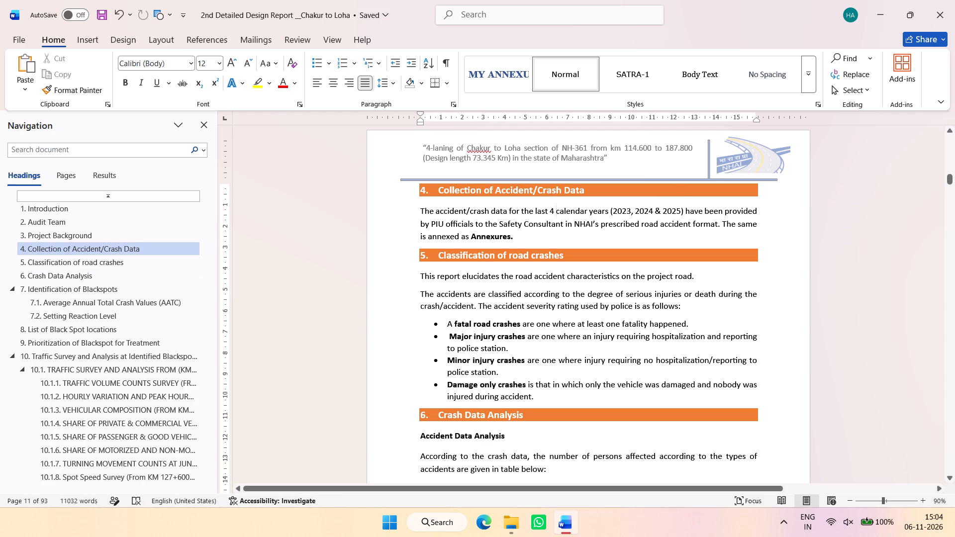
pyautogui.press('Left')
pyautogui.press('BackSpace')
pyautogui.press('3')
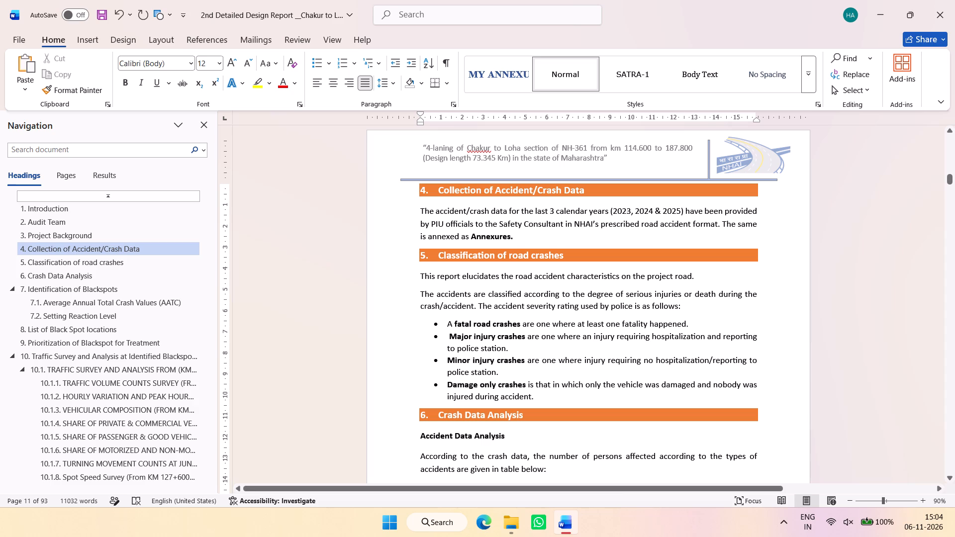
# Examine the table of accident affected persons by accident type, its bar graph and the 2023-2025 percentage pie chart.
pyautogui.scroll(-6, 536, 293)
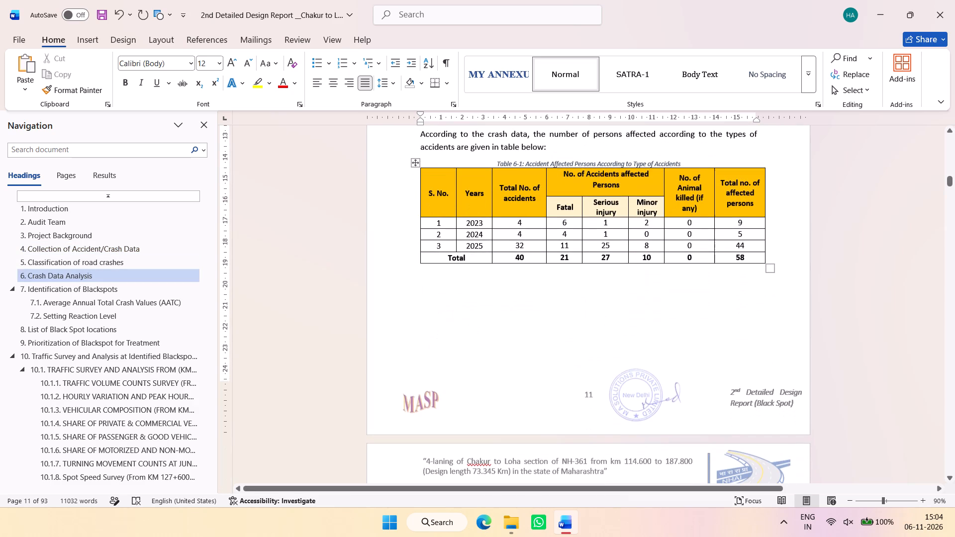
pyautogui.scroll(-10, 538, 295)
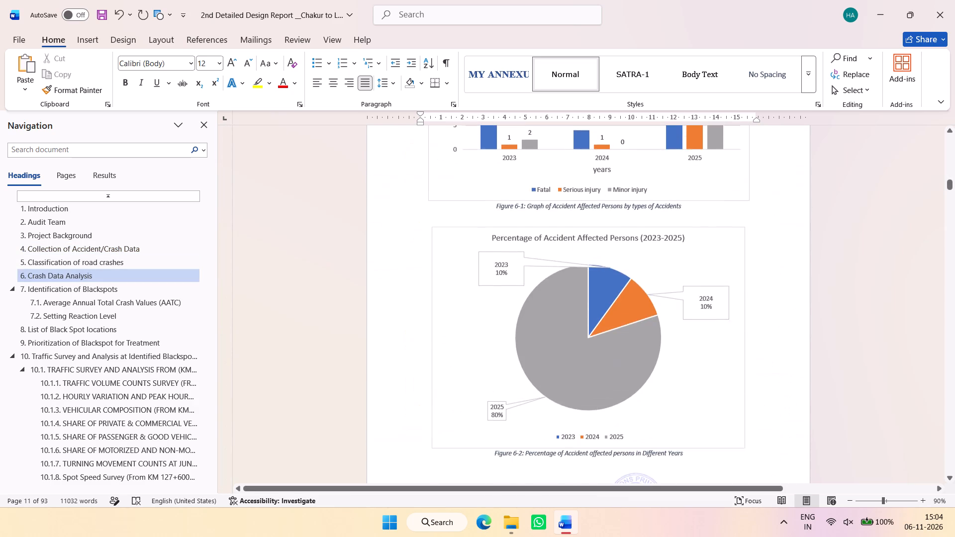
pyautogui.scroll(3, 538, 295)
pyautogui.scroll(-4, 538, 295)
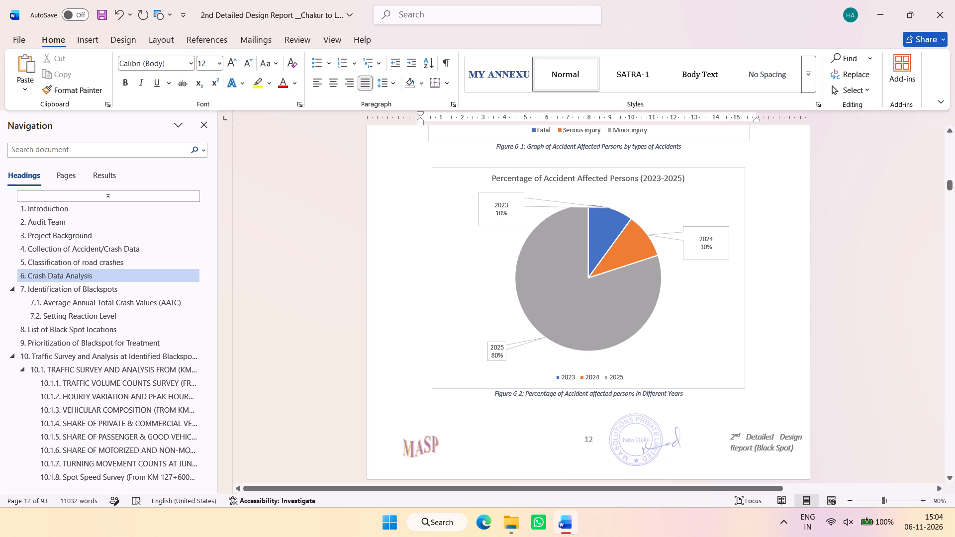
pyautogui.scroll(6, 547, 156)
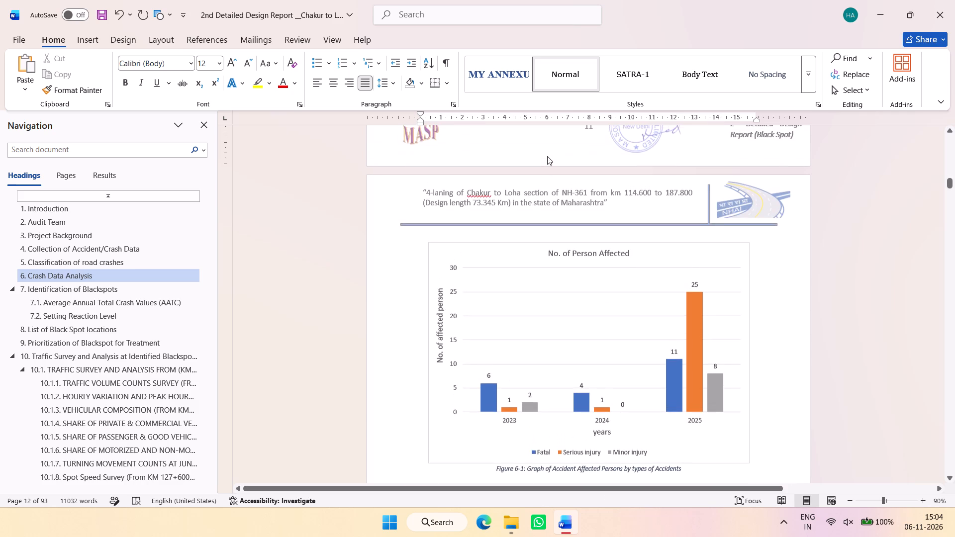
pyautogui.scroll(1, 547, 156)
pyautogui.scroll(-8, 547, 156)
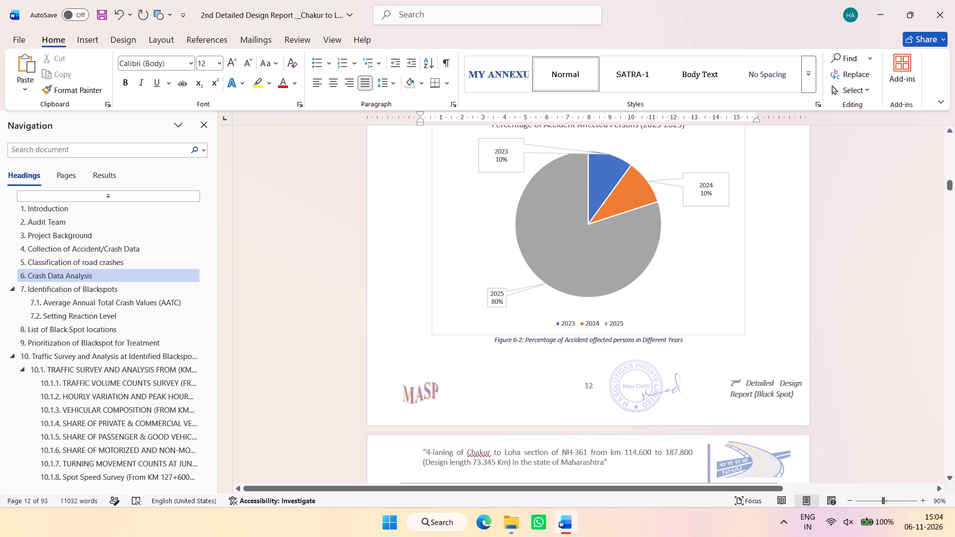
pyautogui.scroll(-7, 547, 158)
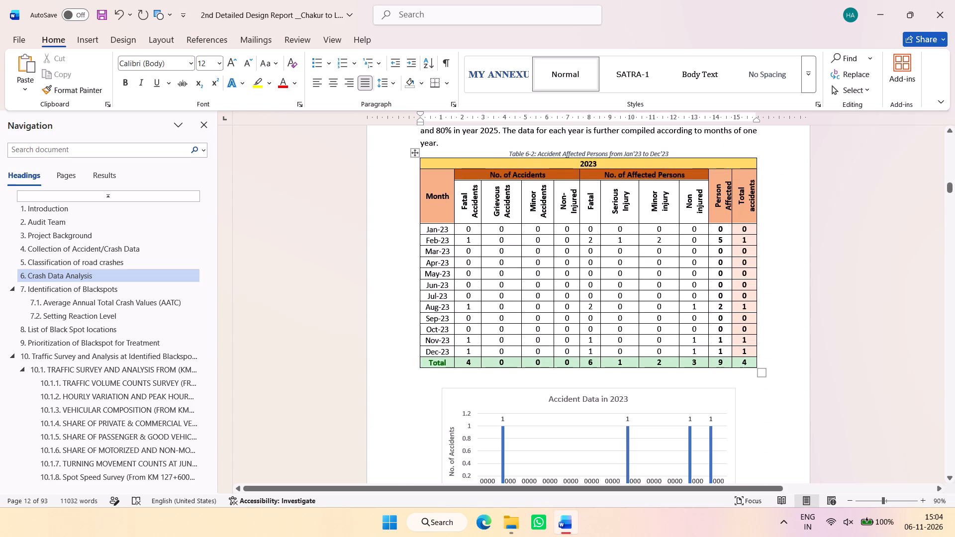
# Check the date ranges in the captions and text around the monthly 2023 accident table and the Accident Data in 2023 graph.
pyautogui.moveTo(575, 157); pyautogui.dragTo(620, 156)
pyautogui.scroll(-5, 619, 156)
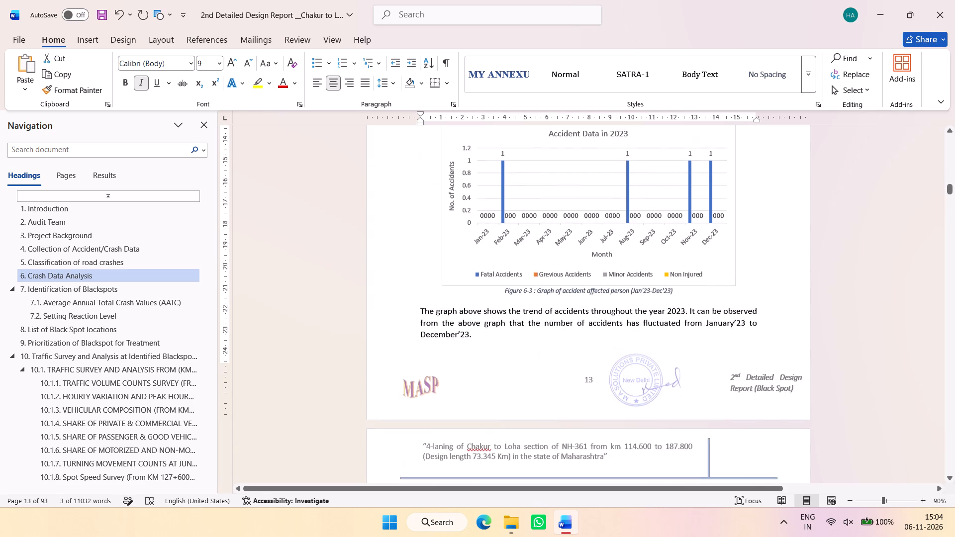
pyautogui.moveTo(569, 292); pyautogui.dragTo(633, 283)
pyautogui.scroll(-2, 634, 283)
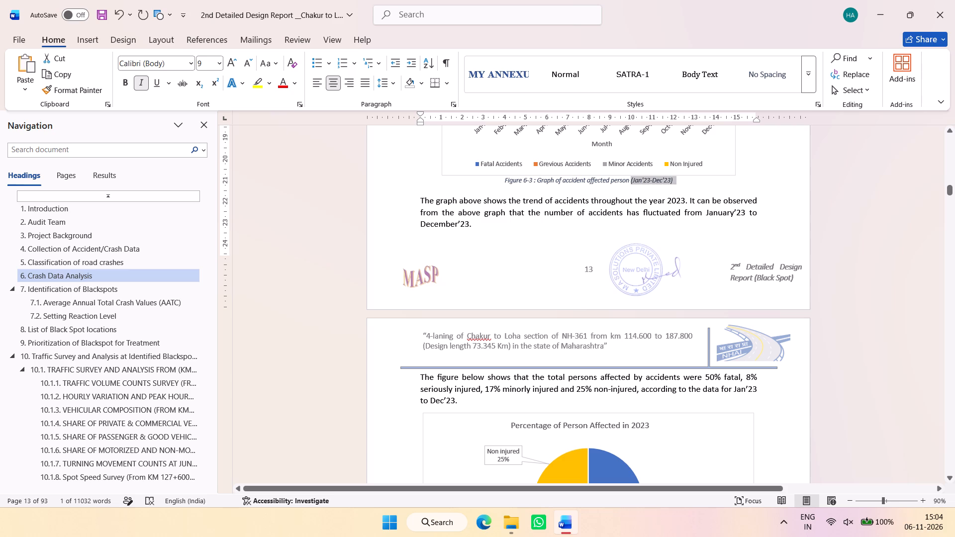
pyautogui.moveTo(625, 217); pyautogui.dragTo(714, 209)
pyautogui.moveTo(536, 381); pyautogui.dragTo(603, 378)
pyautogui.click(570, 391)
pyautogui.scroll(-2, 558, 364)
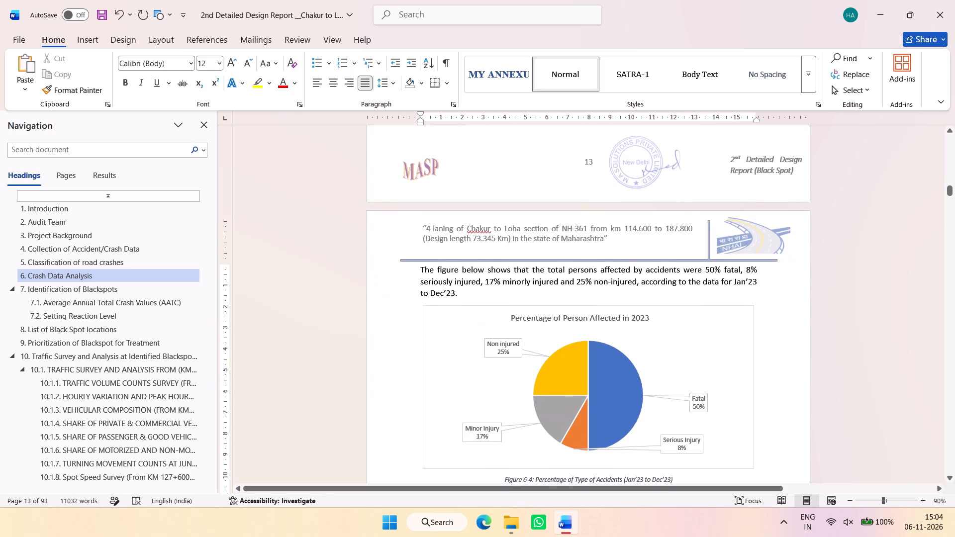
# Check the 2023 injury percentages paragraph against its pie chart, and review the graph of total accidents versus persons affected.
pyautogui.moveTo(560, 269); pyautogui.dragTo(622, 272)
pyautogui.click(595, 270)
pyautogui.moveTo(555, 269); pyautogui.dragTo(612, 266)
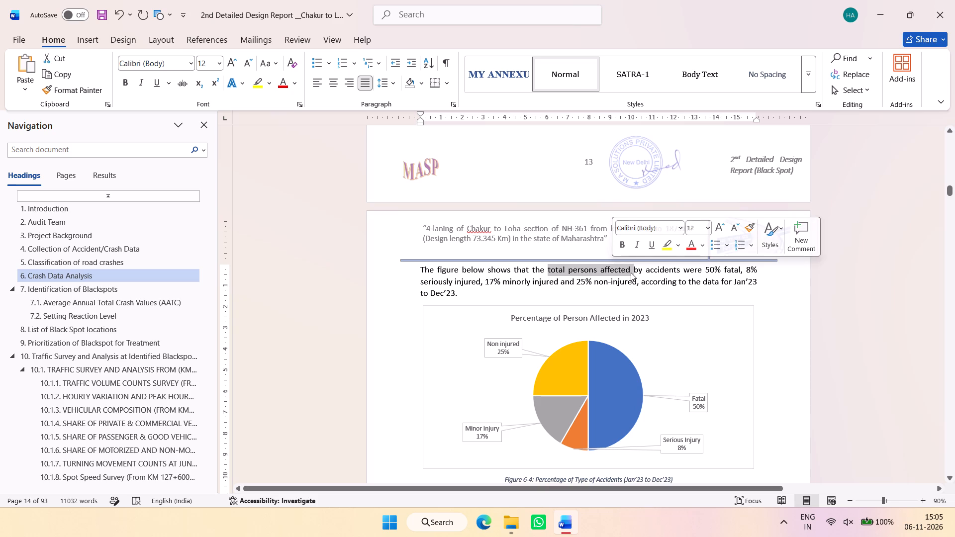
pyautogui.click(639, 272)
pyautogui.moveTo(699, 271); pyautogui.dragTo(719, 272)
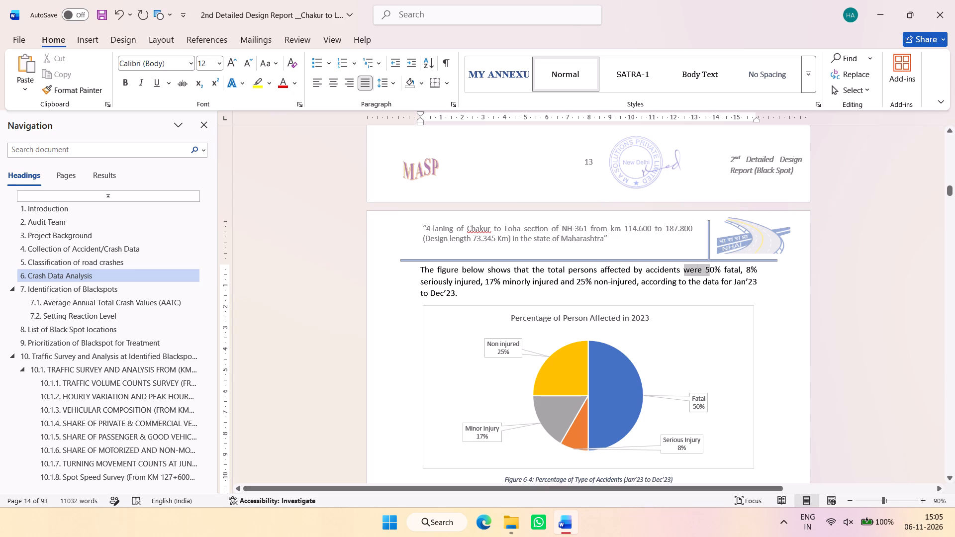
pyautogui.moveTo(719, 272); pyautogui.dragTo(745, 275)
pyautogui.moveTo(448, 282); pyautogui.dragTo(488, 283)
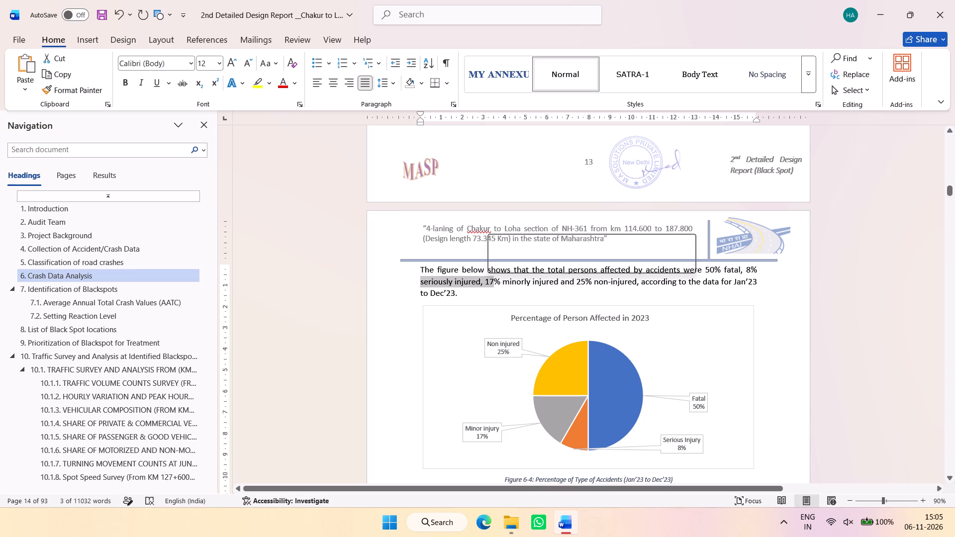
pyautogui.click(506, 283)
pyautogui.moveTo(499, 283); pyautogui.dragTo(556, 283)
pyautogui.click(576, 283)
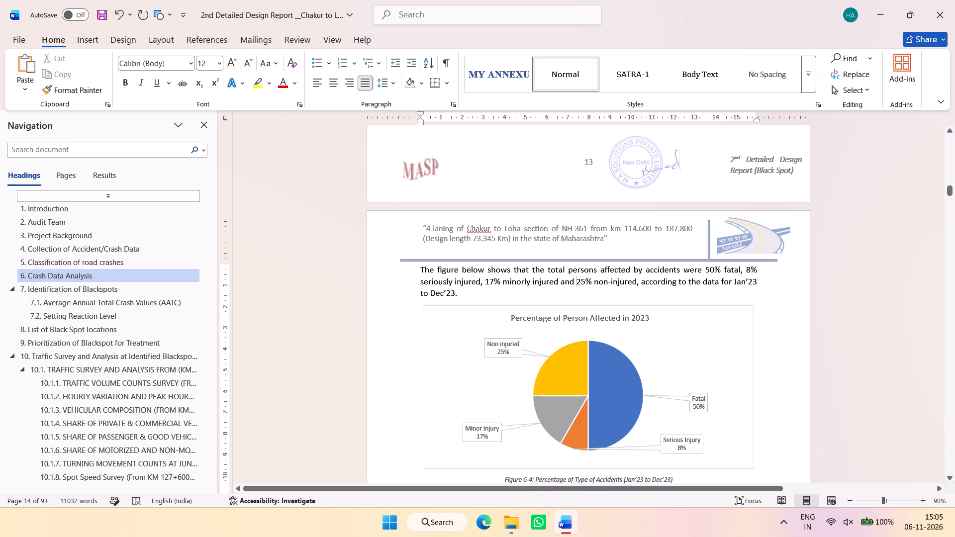
pyautogui.click(531, 283)
pyautogui.click(549, 282)
pyautogui.scroll(-3, 632, 289)
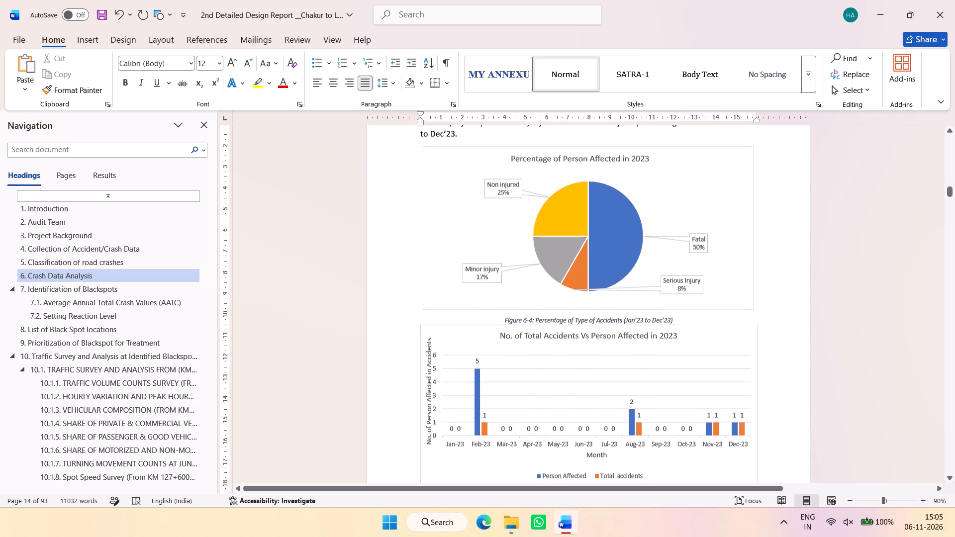
pyautogui.scroll(-5, 632, 289)
pyautogui.scroll(2, 632, 289)
pyautogui.scroll(-1, 632, 291)
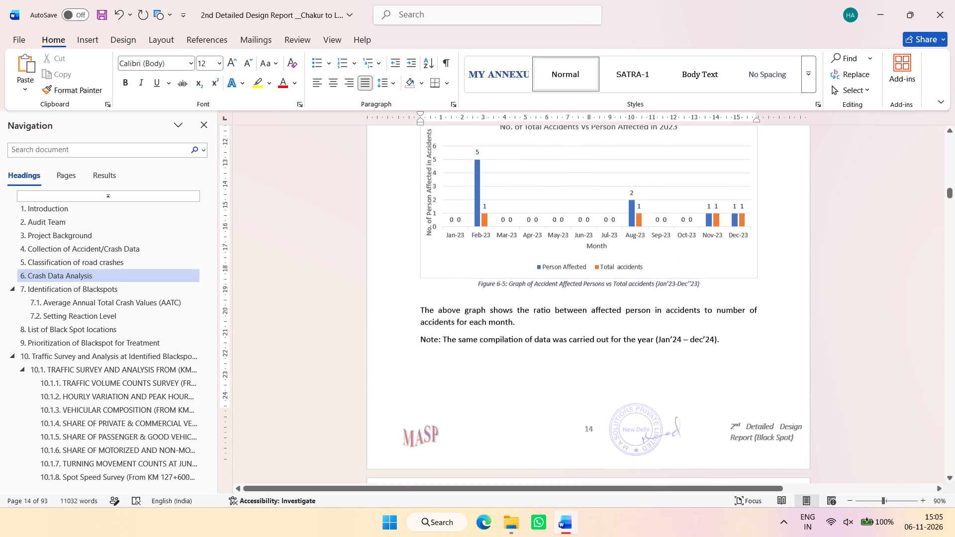
# Insert a blank line between the Figure 6-4 caption and the 2023 graph of total accidents versus persons affected.
pyautogui.scroll(3, 626, 287)
pyautogui.moveTo(549, 265); pyautogui.dragTo(572, 265)
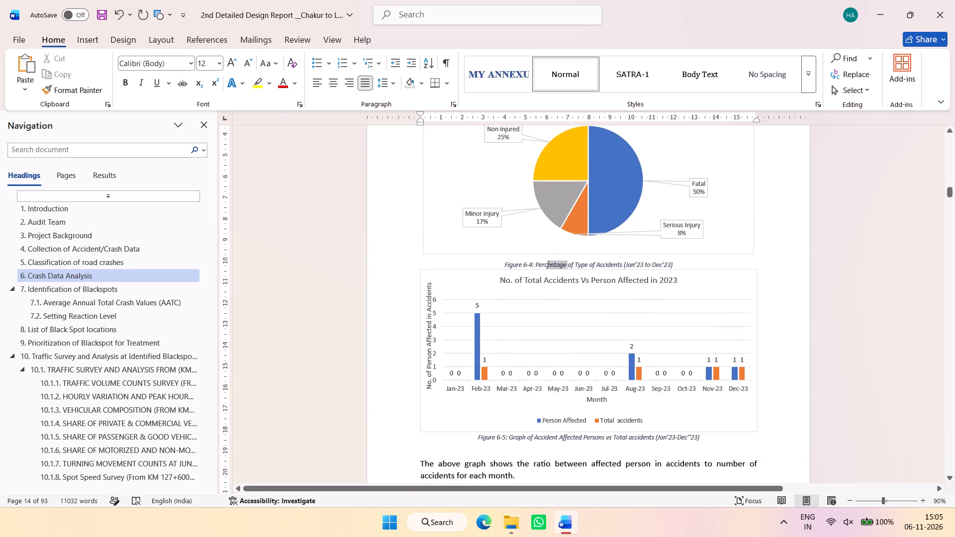
pyautogui.moveTo(572, 265); pyautogui.dragTo(611, 265)
pyautogui.scroll(3, 560, 277)
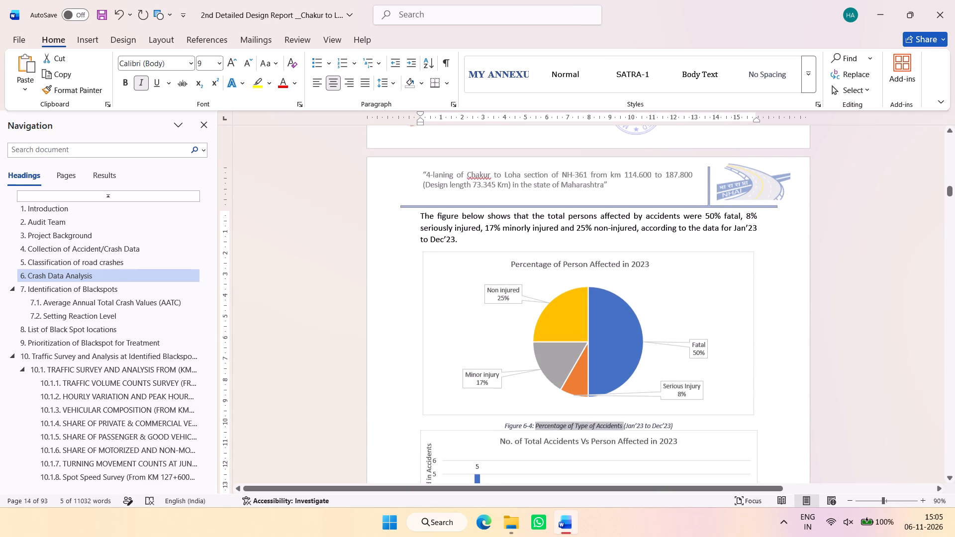
pyautogui.click(685, 427)
pyautogui.press('Return')
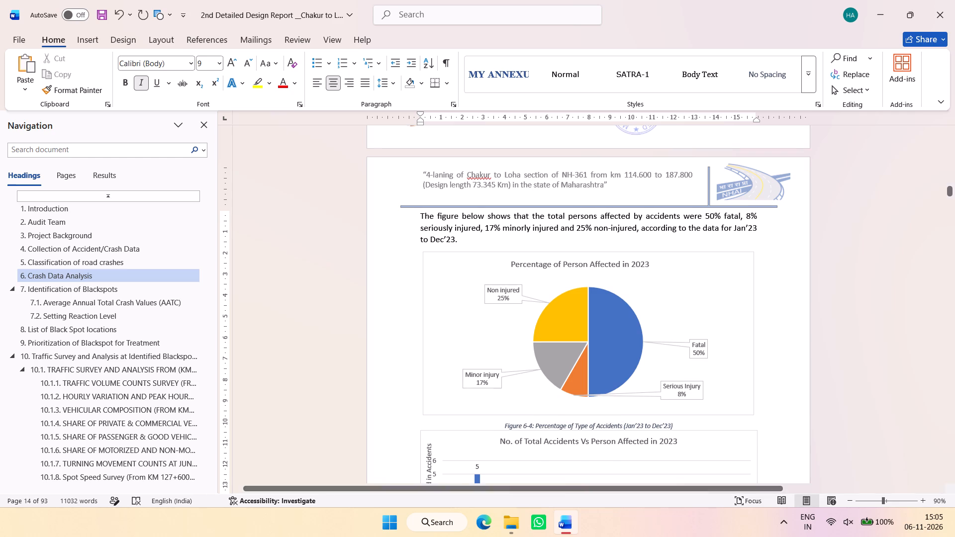
# In the Figure 6-4 caption, replace the word "Accidents" with "person affected", keeping single spacing before the date range.
pyautogui.scroll(-3, 685, 416)
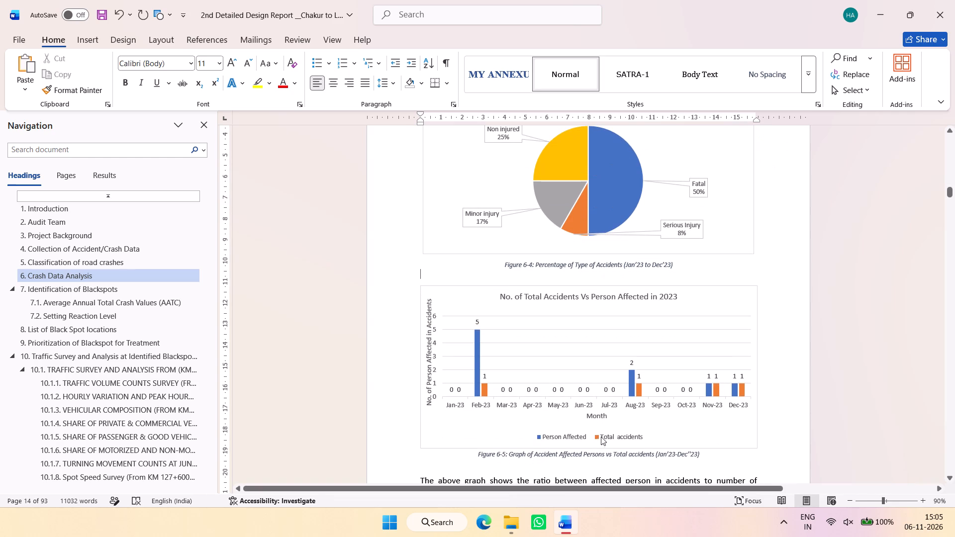
pyautogui.moveTo(564, 265); pyautogui.dragTo(605, 265)
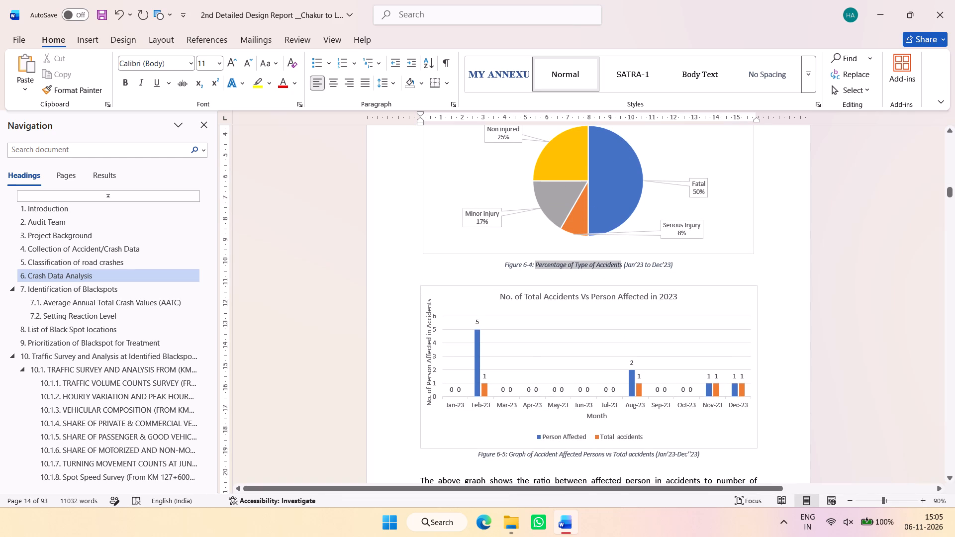
pyautogui.moveTo(605, 265); pyautogui.dragTo(605, 265)
pyautogui.scroll(3, 589, 275)
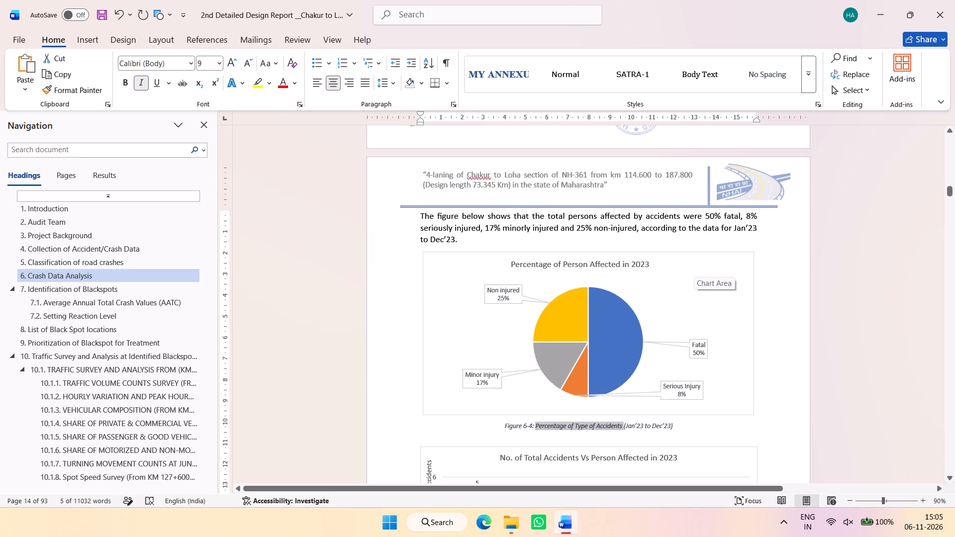
pyautogui.click(595, 429)
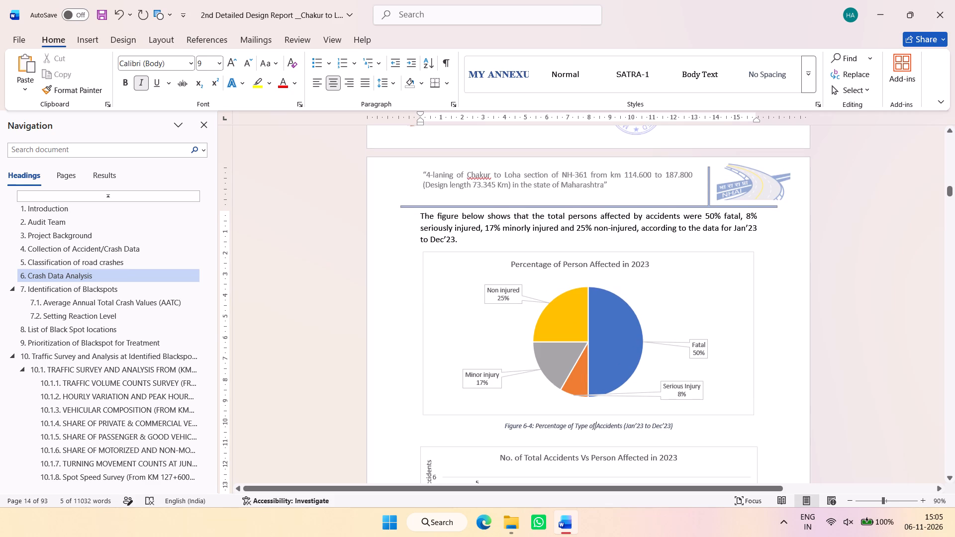
pyautogui.moveTo(598, 425); pyautogui.dragTo(607, 427)
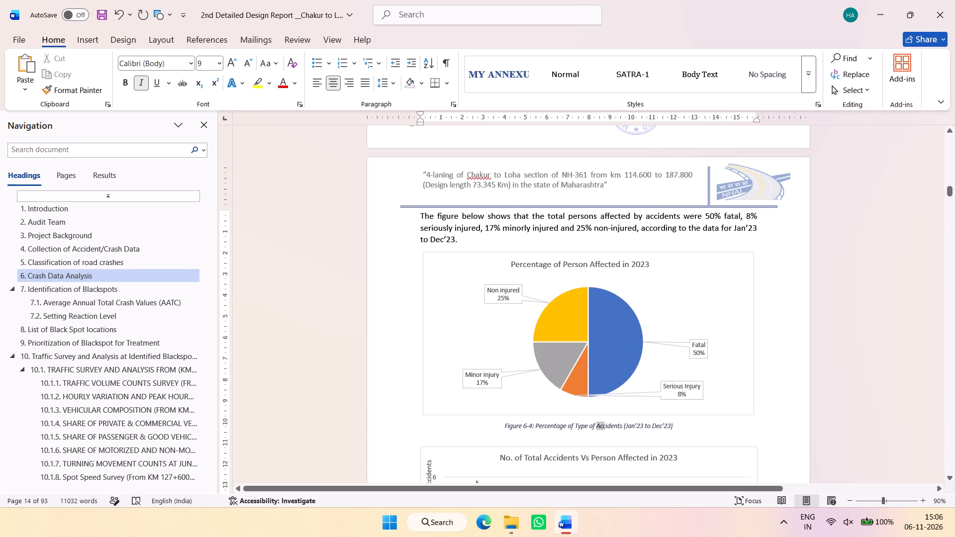
pyautogui.moveTo(607, 427); pyautogui.dragTo(622, 426)
pyautogui.write('person affected')
pyautogui.press('space')
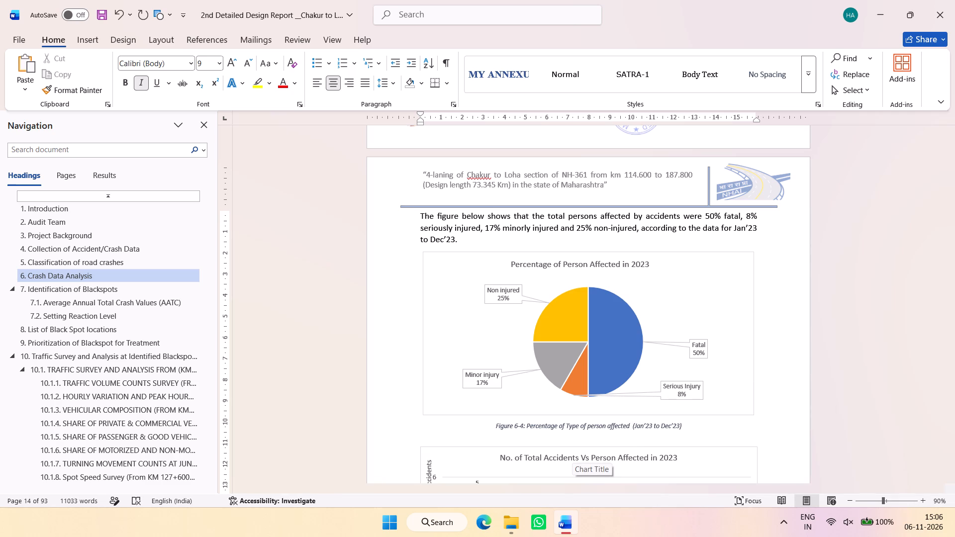
pyautogui.press('Delete')
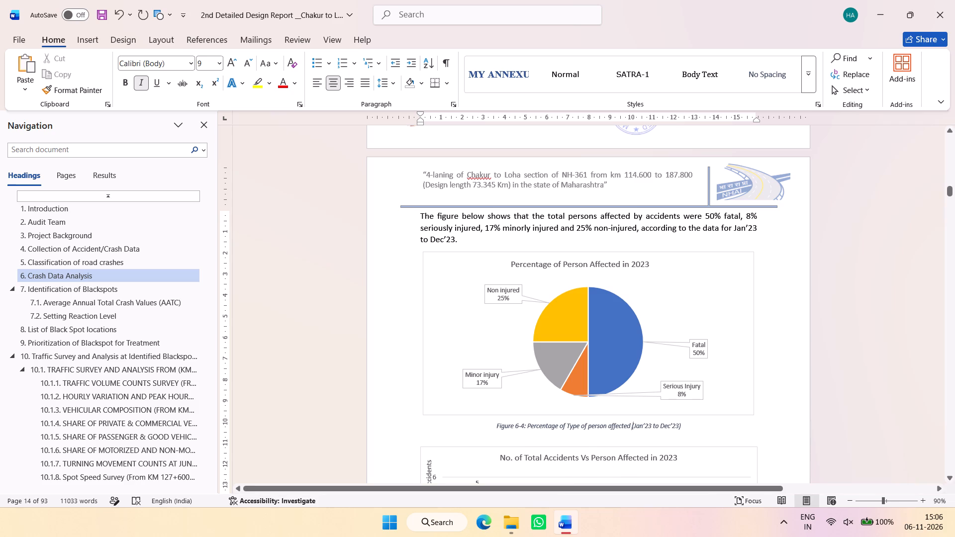
# Remove "Type of" and the extra space from the Figure 6-4 caption and make it read "Percentage of persons affected".
pyautogui.click(597, 426)
pyautogui.moveTo(568, 426); pyautogui.dragTo(585, 427)
pyautogui.moveTo(585, 427); pyautogui.dragTo(582, 427)
pyautogui.press('Delete')
pyautogui.press('Delete')
pyautogui.press('Delete')
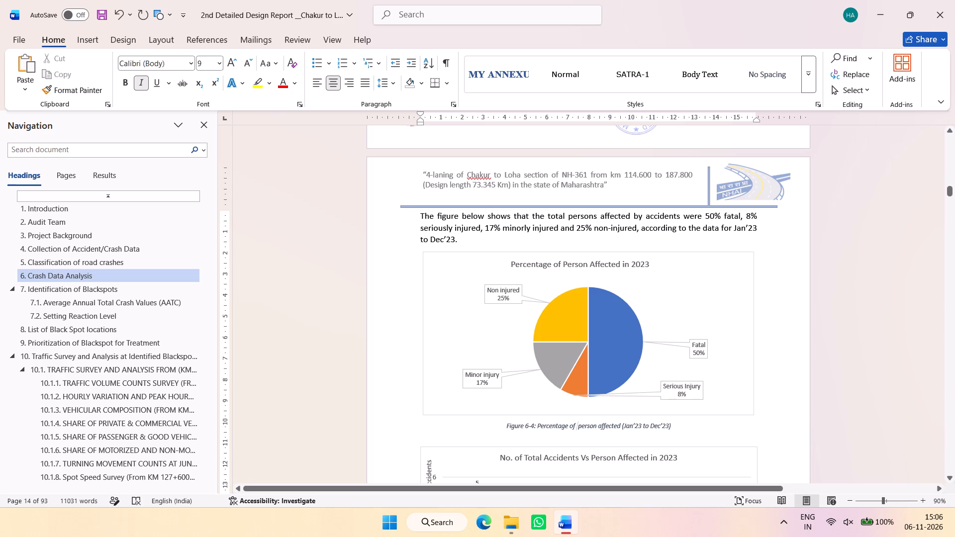
pyautogui.click(608, 430)
pyautogui.rightClick(597, 426)
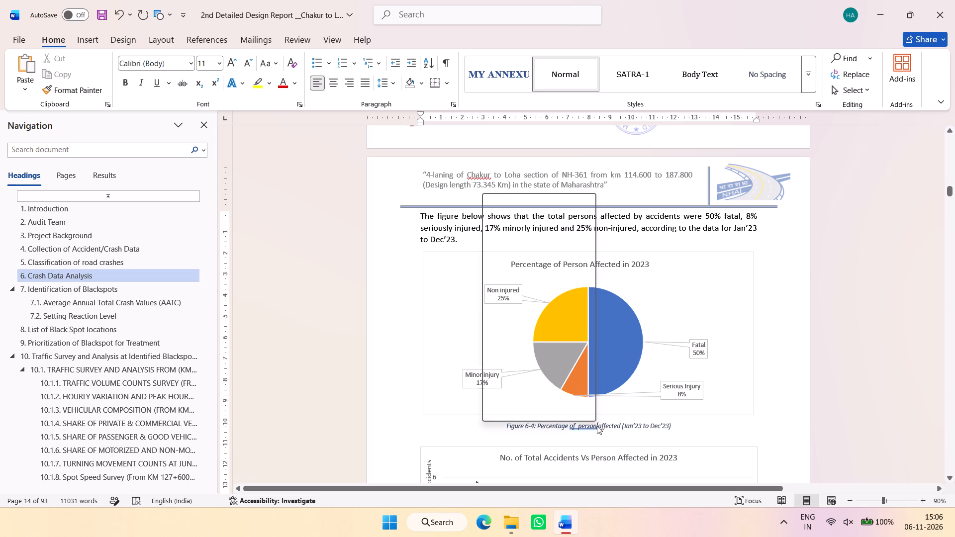
pyautogui.click(539, 197)
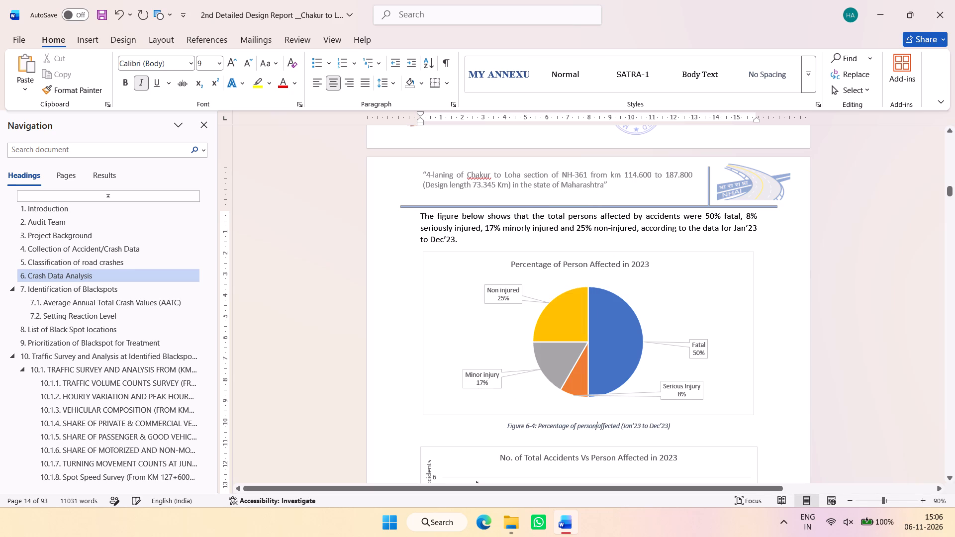
pyautogui.press('s')
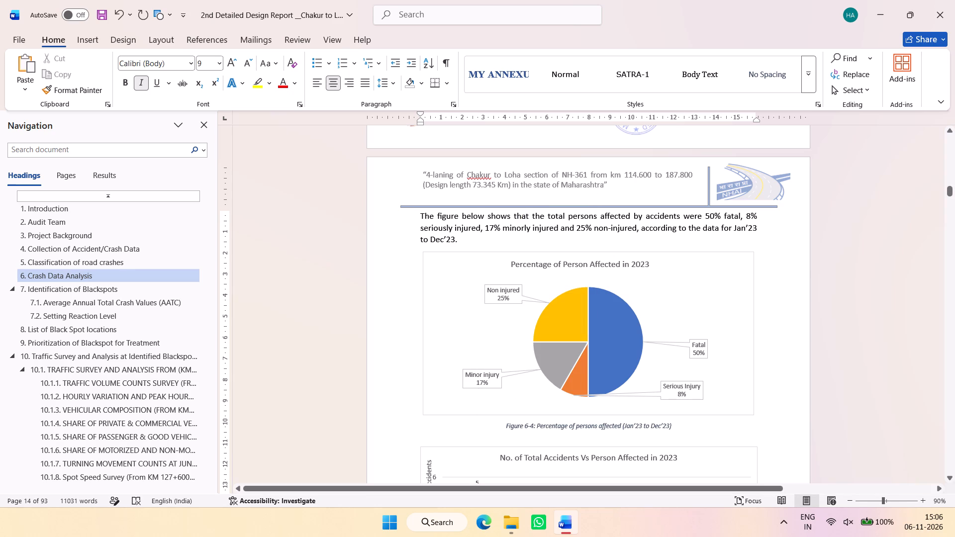
pyautogui.click(622, 428)
# Make the "No. of Total Accidents Vs Person Affected in 2023" graph taller by extending its lower edge.
pyautogui.scroll(-2, 622, 428)
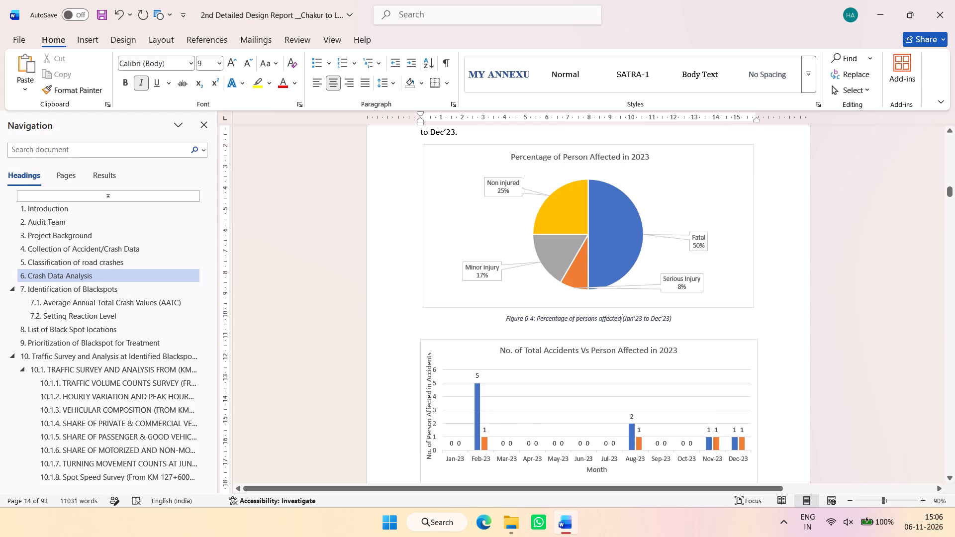
pyautogui.scroll(-6, 621, 338)
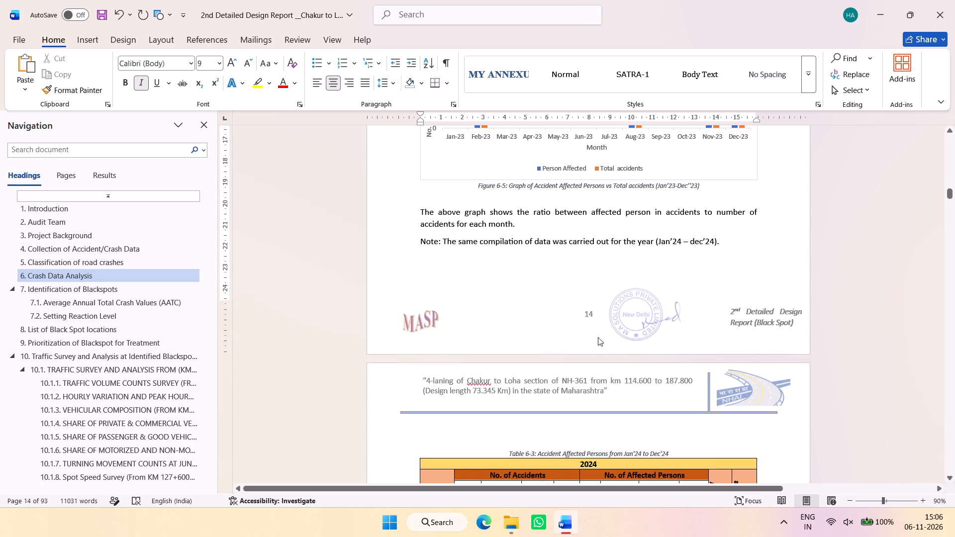
pyautogui.scroll(3, 598, 347)
pyautogui.click(480, 325)
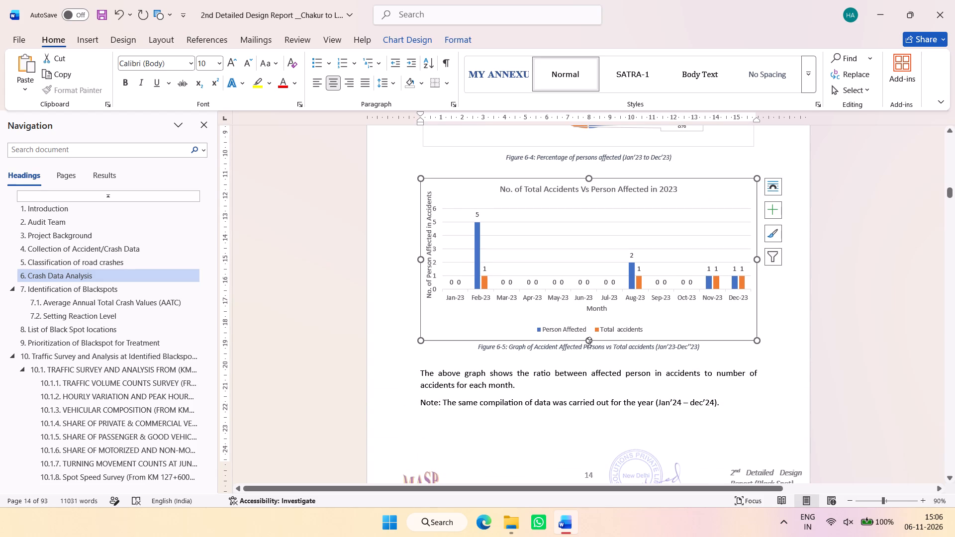
pyautogui.moveTo(589, 342); pyautogui.dragTo(594, 382)
pyautogui.click(584, 400)
# Delete the empty lines above the Table 6-3 caption at the top of page 15.
pyautogui.scroll(-1, 582, 400)
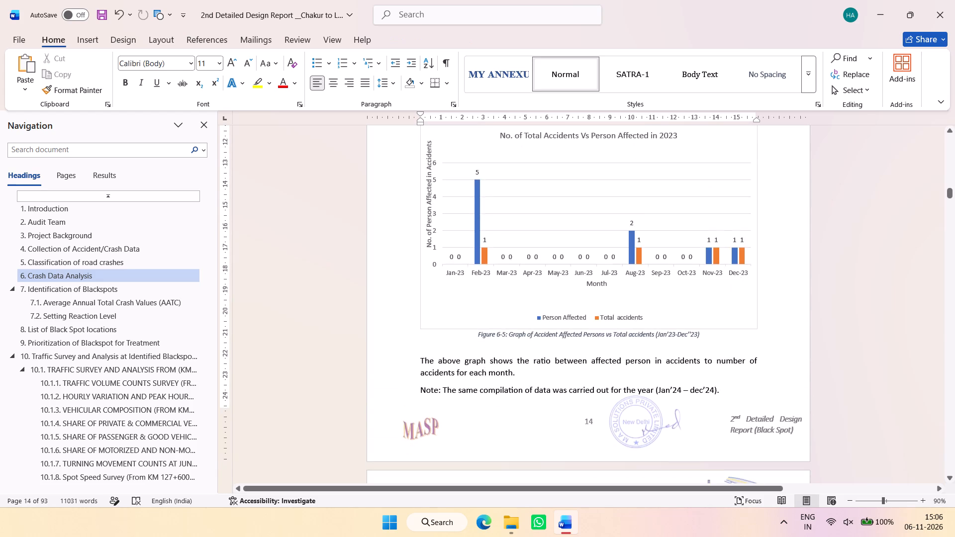
pyautogui.scroll(-4, 582, 400)
pyautogui.moveTo(527, 315); pyautogui.dragTo(531, 362)
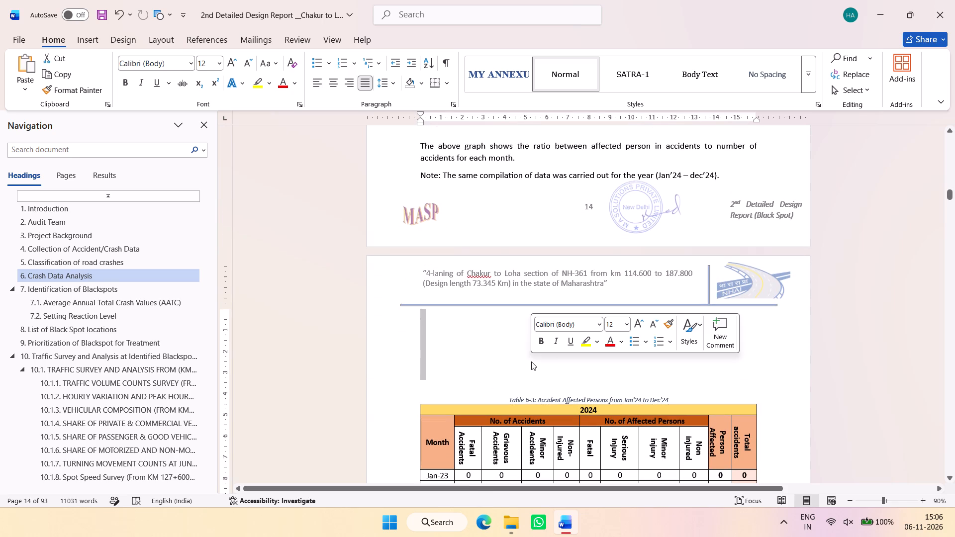
pyautogui.press('Delete')
pyautogui.press('Delete')
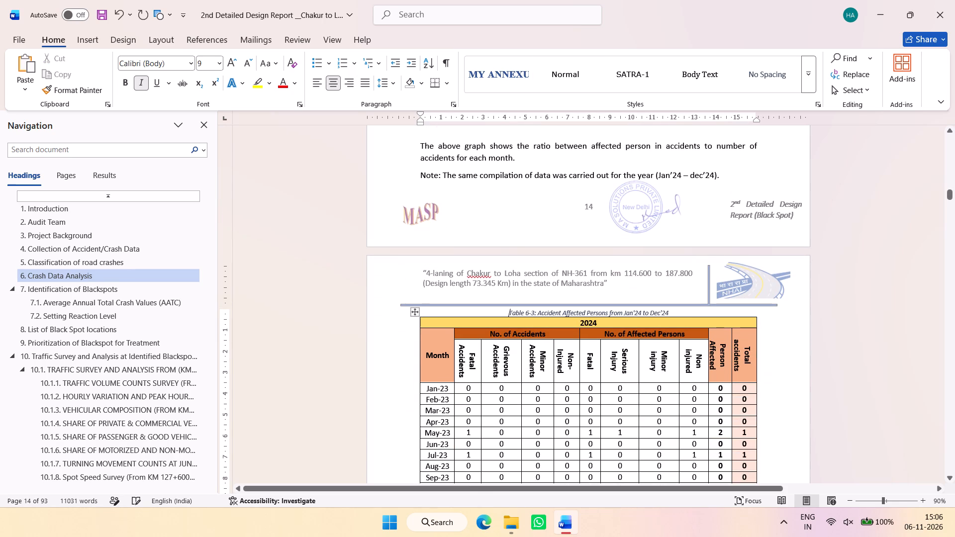
# In the 2024 injury percentages paragraph below Figure 6-6, change "affected by accidents" to "affected in accidents".
pyautogui.scroll(-8, 566, 349)
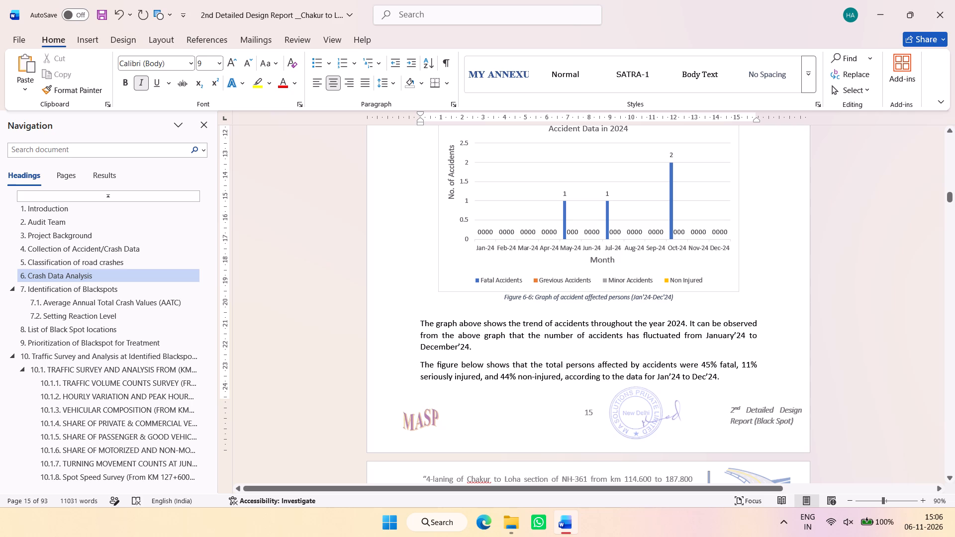
pyautogui.moveTo(555, 367); pyautogui.dragTo(613, 366)
pyautogui.click(622, 366)
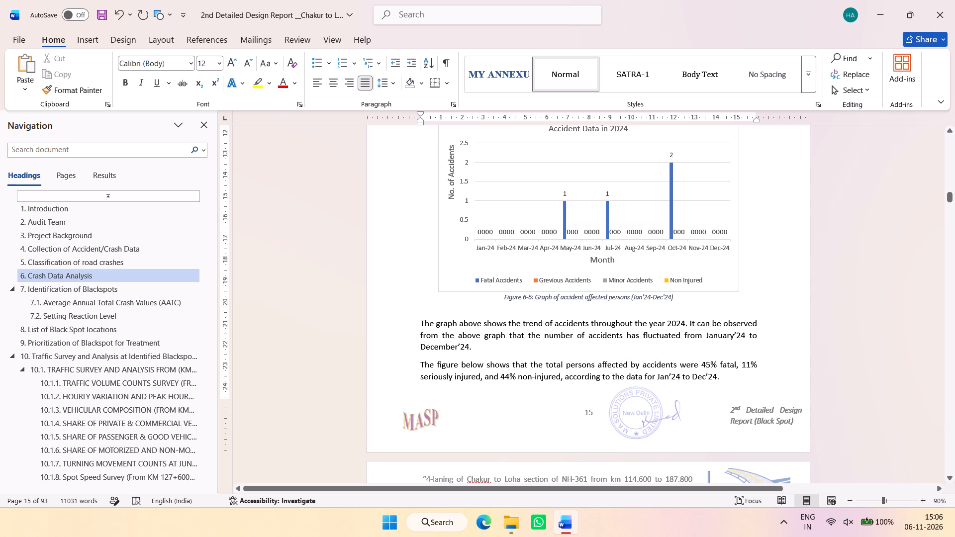
pyautogui.click(658, 364)
pyautogui.click(638, 366)
pyautogui.press('BackSpace')
pyautogui.press('BackSpace')
pyautogui.write('in')
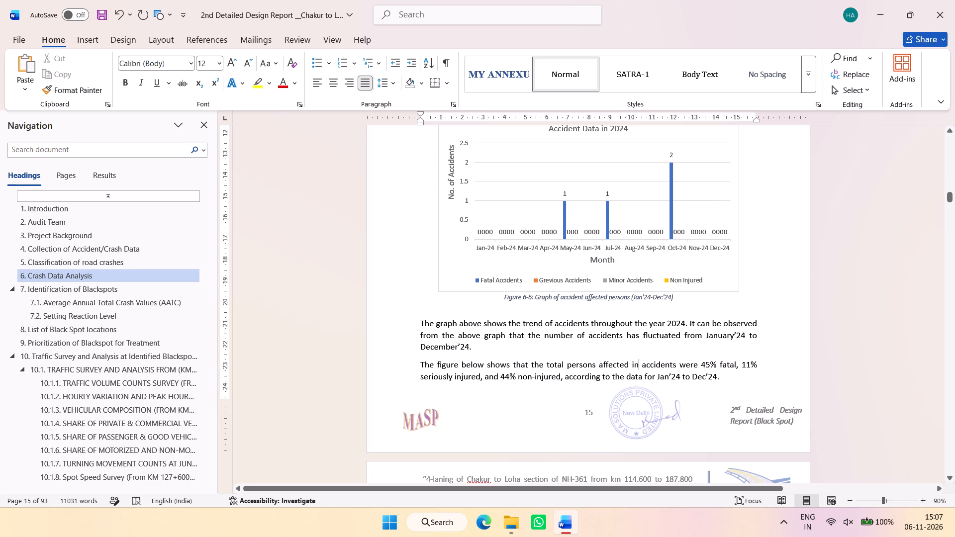
# Make the same wording correction in the 2023 injury percentages paragraph, changing "affected by accidents" to "affected in accidents".
pyautogui.scroll(15, 633, 371)
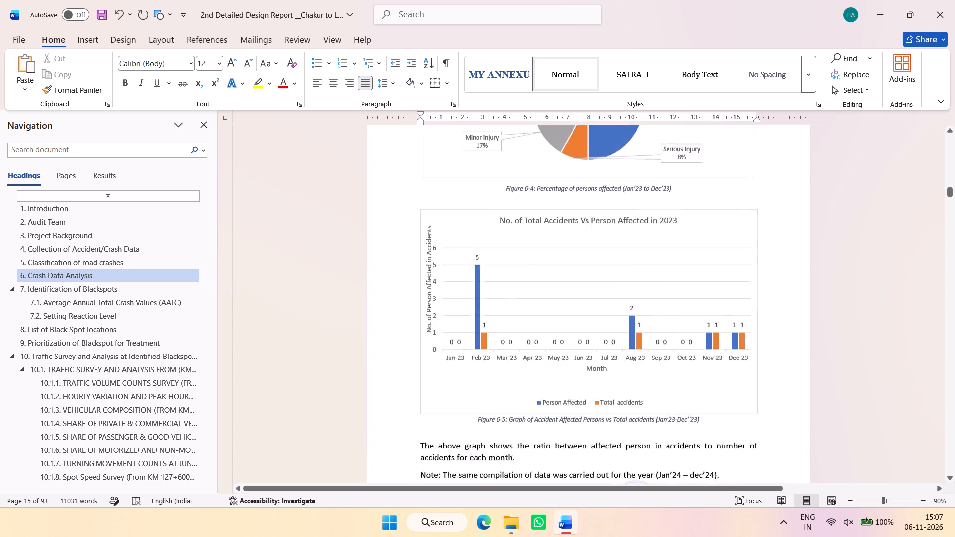
pyautogui.scroll(10, 633, 371)
pyautogui.scroll(-2, 633, 371)
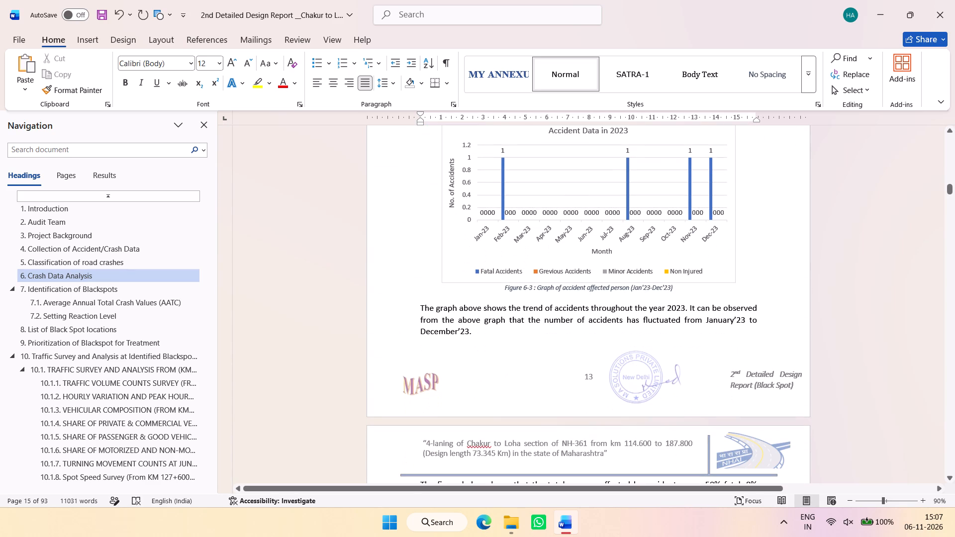
pyautogui.scroll(7, 621, 311)
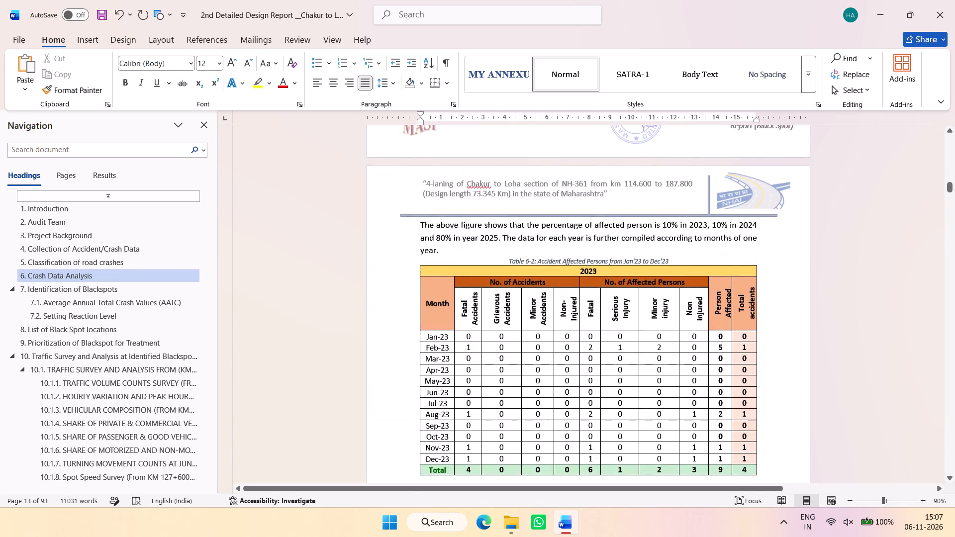
pyautogui.scroll(1, 621, 311)
pyautogui.scroll(5, 649, 282)
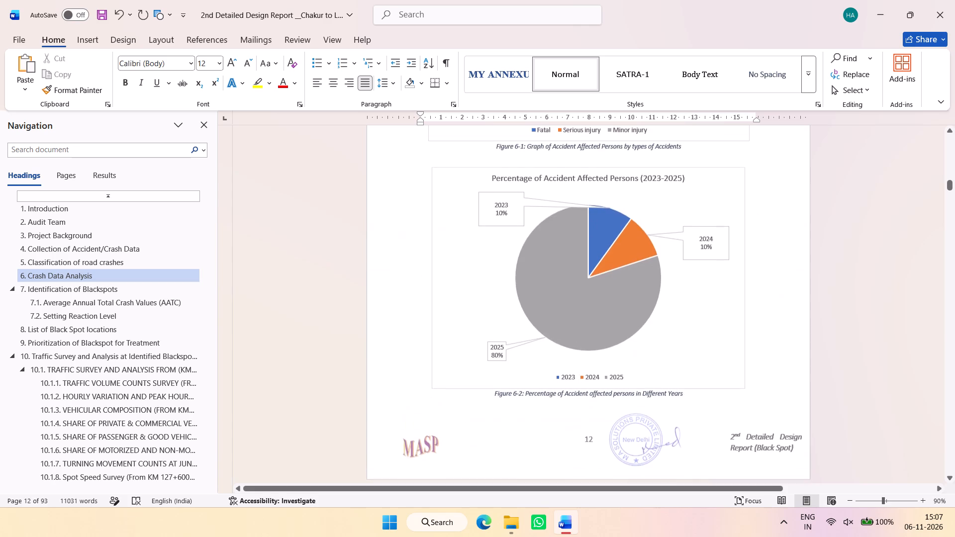
pyautogui.scroll(14, 649, 282)
pyautogui.scroll(-20, 649, 282)
pyautogui.scroll(-8, 649, 282)
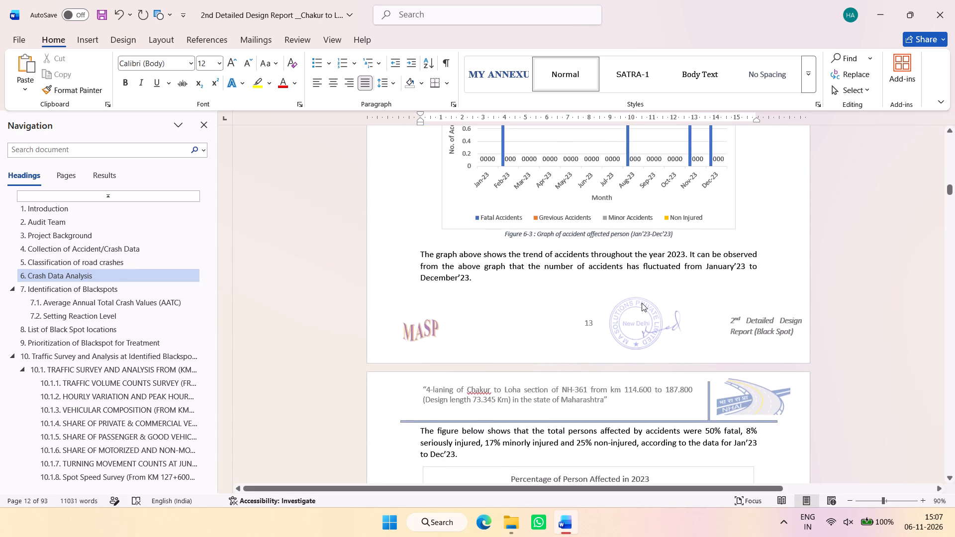
pyautogui.scroll(-1, 642, 303)
pyautogui.click(641, 379)
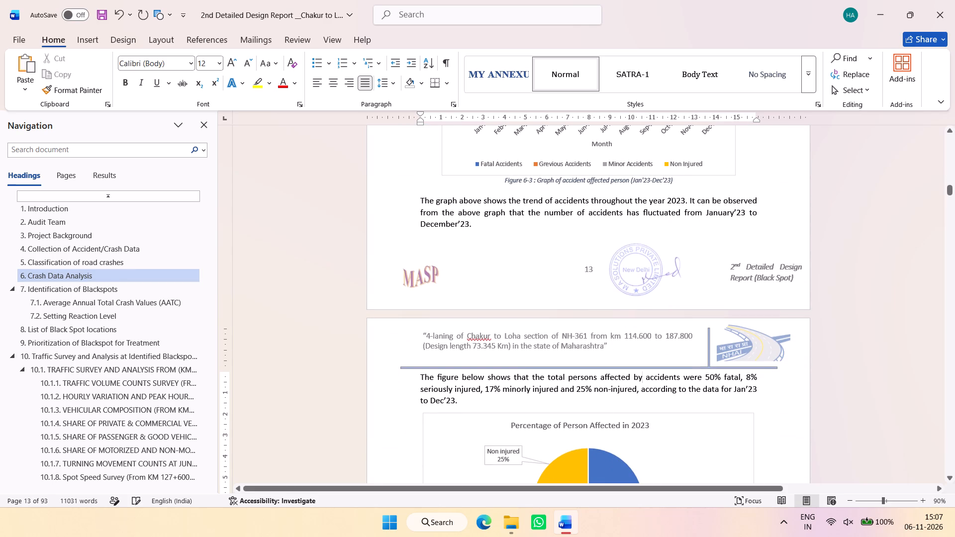
pyautogui.press('BackSpace')
pyautogui.press('BackSpace')
pyautogui.write('in')
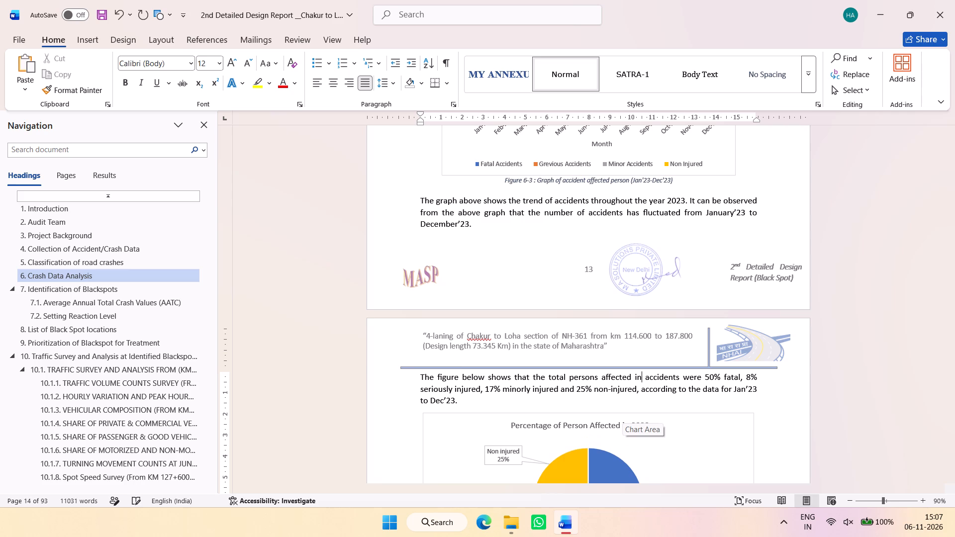
# In the Figure 6-10 caption below the 2025 pie chart, replace "Type of Accidents" with "affected persons".
pyautogui.scroll(-20, 629, 414)
pyautogui.scroll(-5, 629, 414)
pyautogui.scroll(-5, 567, 337)
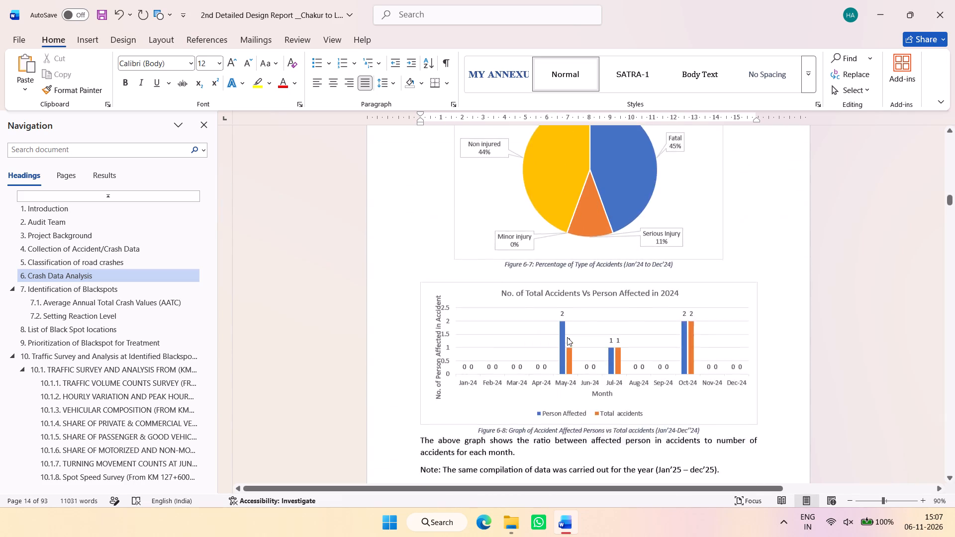
pyautogui.scroll(-14, 567, 337)
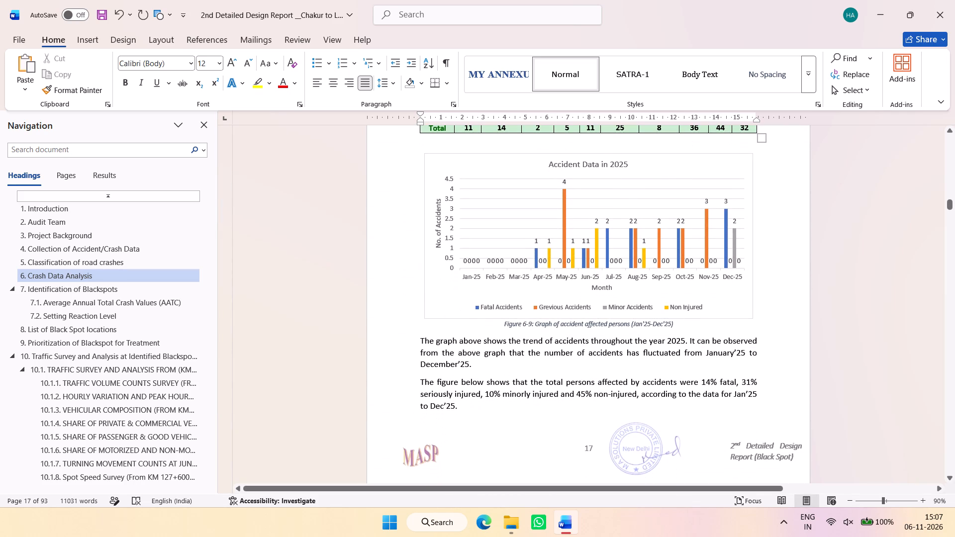
pyautogui.scroll(-1, 585, 336)
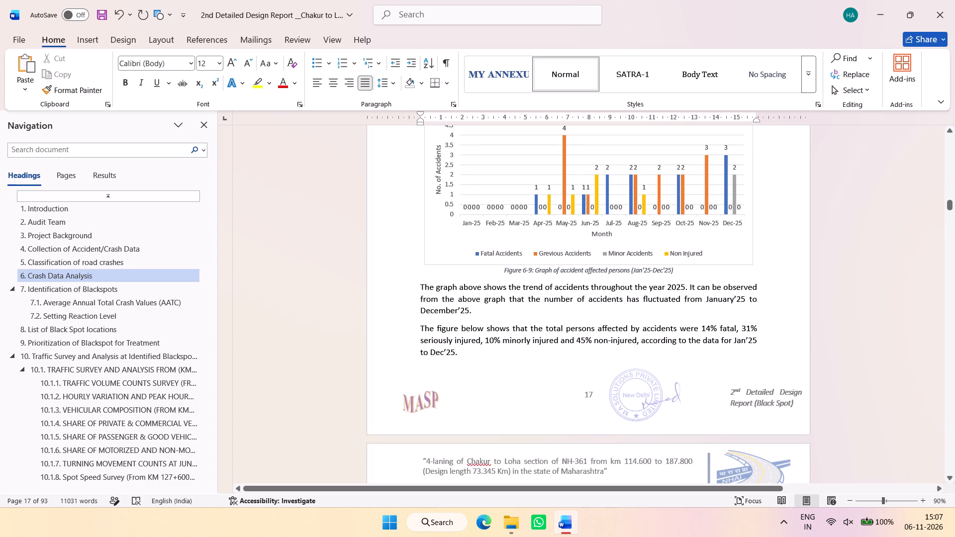
pyautogui.scroll(-7, 676, 343)
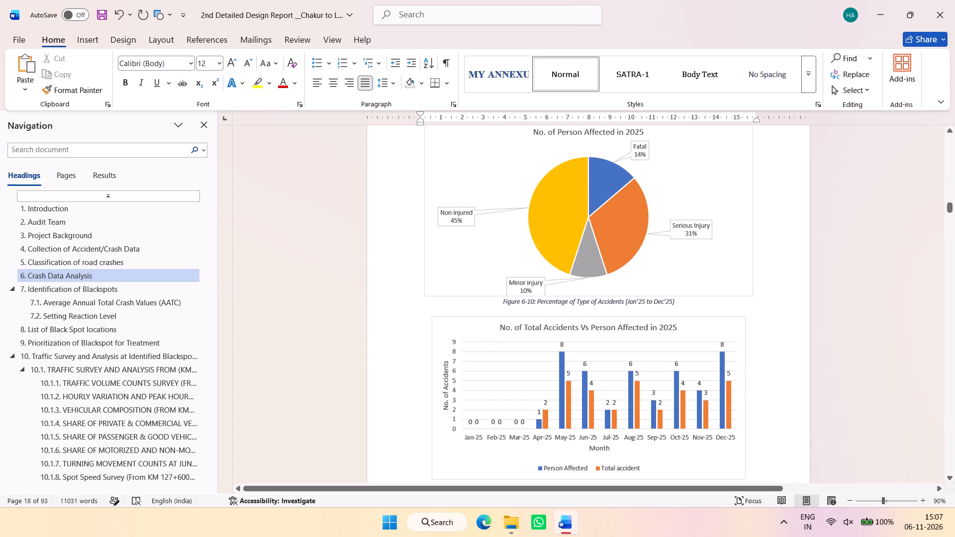
pyautogui.moveTo(579, 305); pyautogui.dragTo(610, 302)
pyautogui.moveTo(610, 302); pyautogui.dragTo(612, 301)
pyautogui.write('affected persons')
pyautogui.press('space')
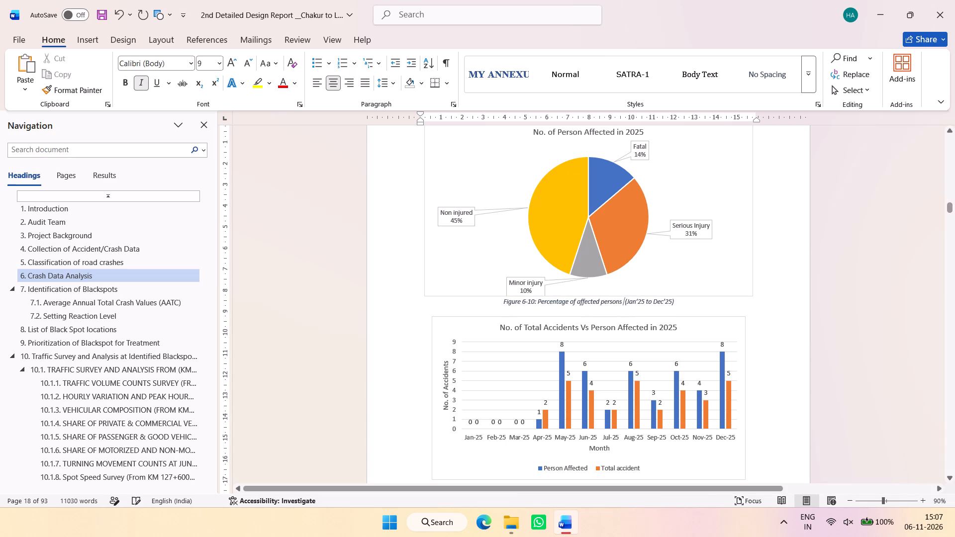
# Insert an empty line between the Figure 6-11 caption and the paragraph about the ratio of affected persons to accidents.
pyautogui.scroll(-4, 577, 281)
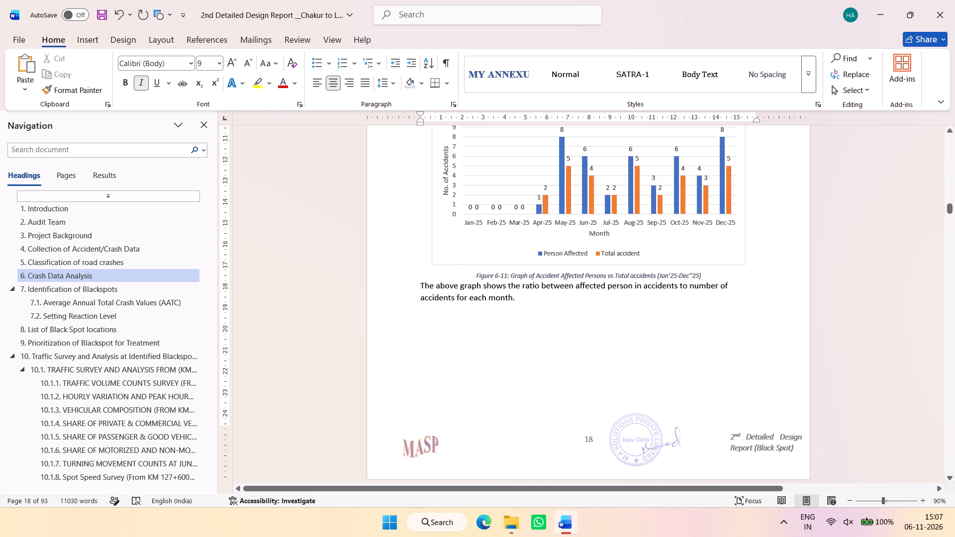
pyautogui.click(706, 276)
pyautogui.press('Return')
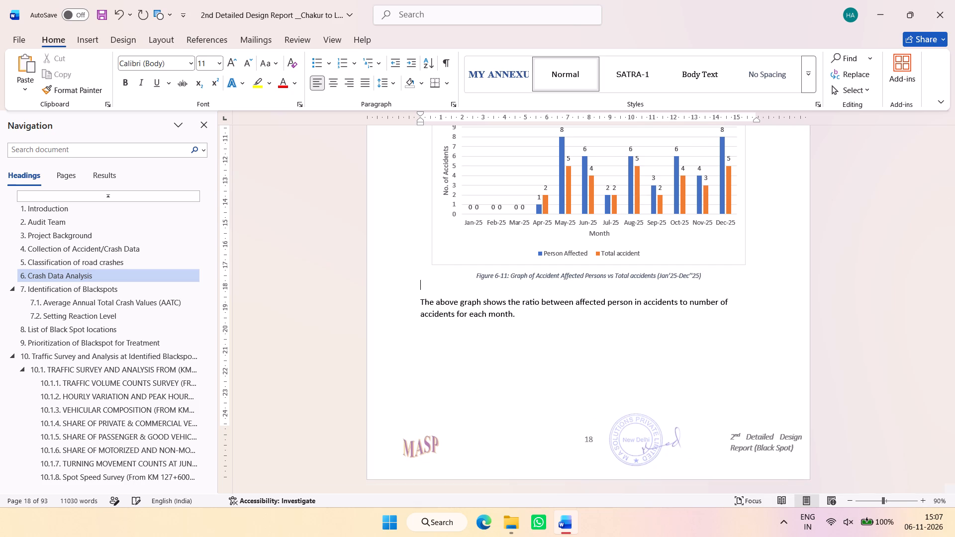
# Look back over the 2025 crash data pages, checking Table 6-4, the accident graph and the paragraphs below it.
pyautogui.scroll(-9, 705, 276)
pyautogui.scroll(2, 592, 274)
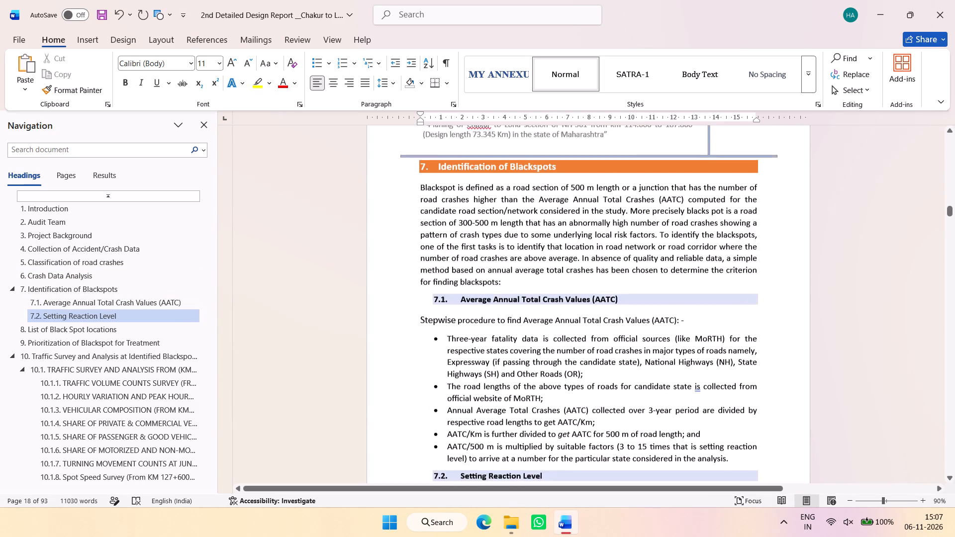
pyautogui.scroll(16, 592, 274)
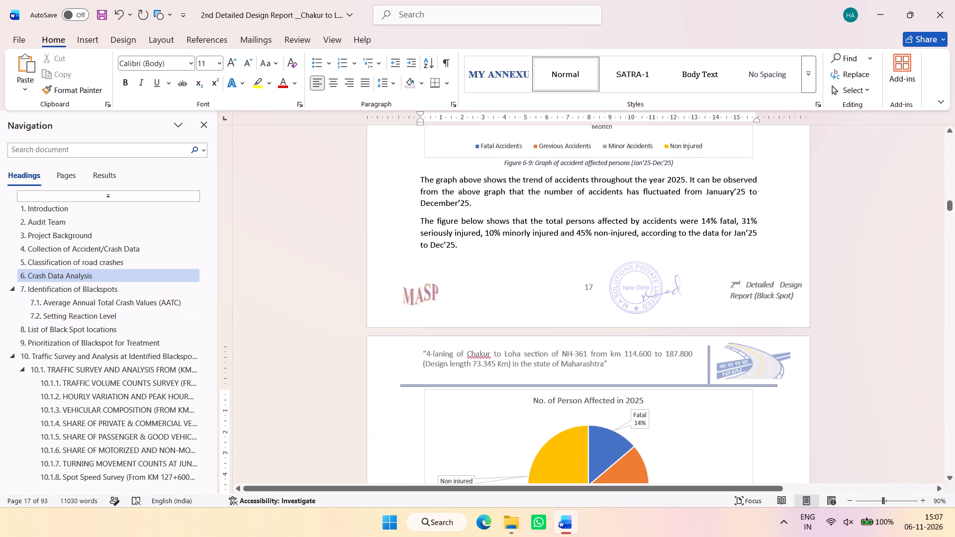
pyautogui.scroll(6, 592, 274)
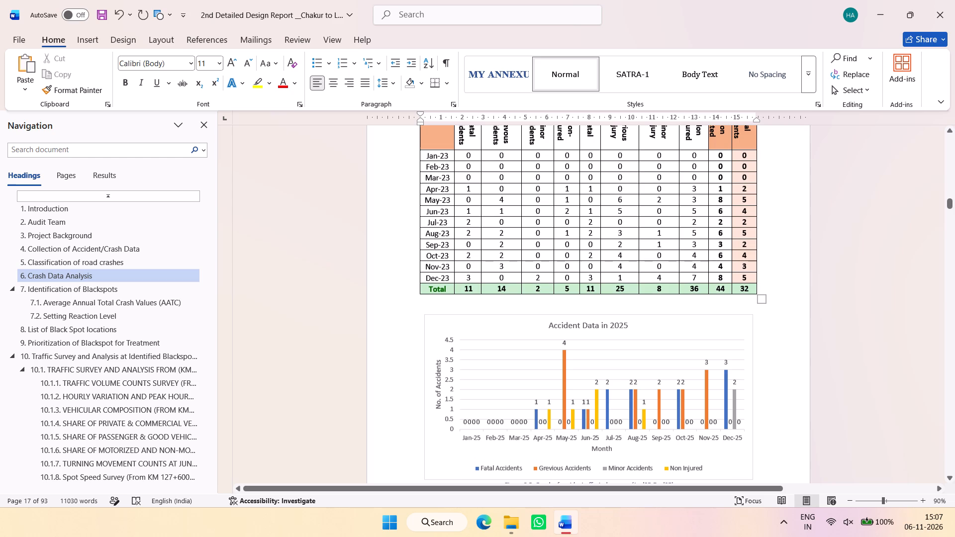
pyautogui.scroll(7, 578, 232)
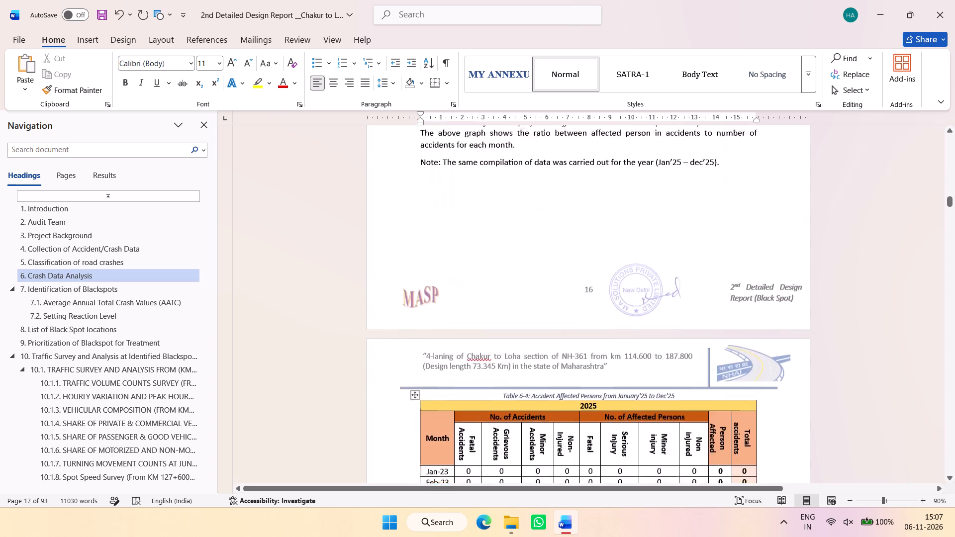
pyautogui.scroll(2, 580, 232)
# Review sections 7 to 9, covering blackspot identification, the reaction level table, the black spot list and the treatment prioritization.
pyautogui.scroll(-20, 580, 232)
pyautogui.scroll(-13, 580, 232)
pyautogui.scroll(-8, 587, 234)
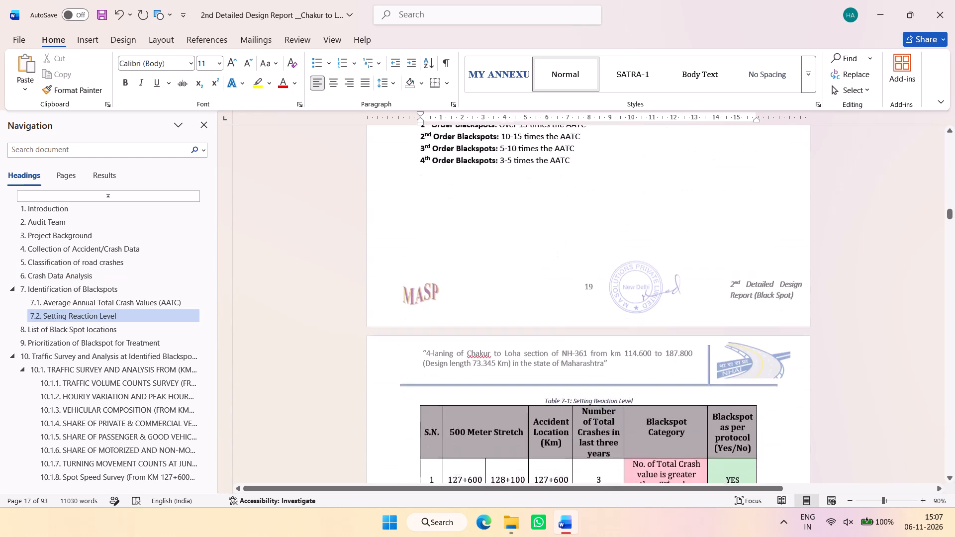
pyautogui.scroll(-17, 587, 234)
pyautogui.scroll(3, 587, 233)
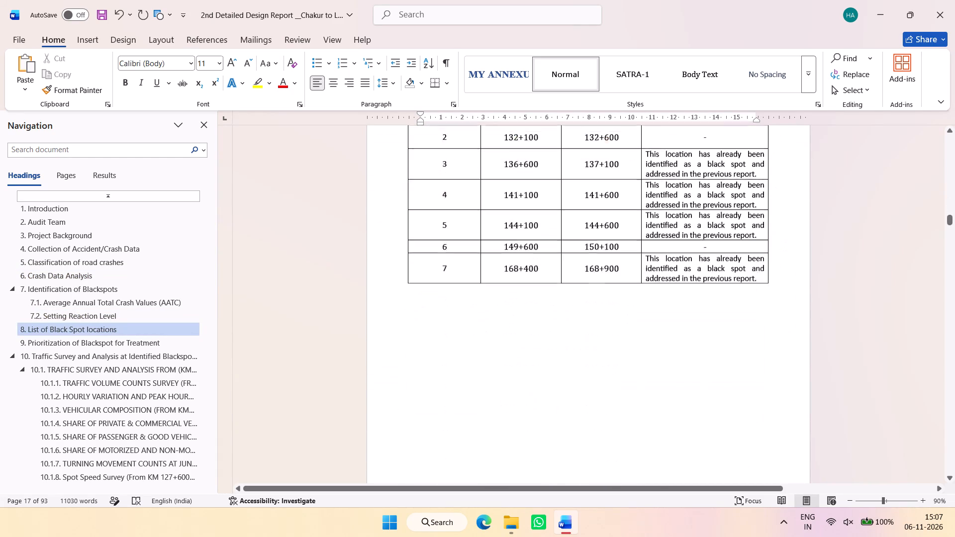
pyautogui.scroll(-20, 587, 233)
pyautogui.scroll(-1, 587, 233)
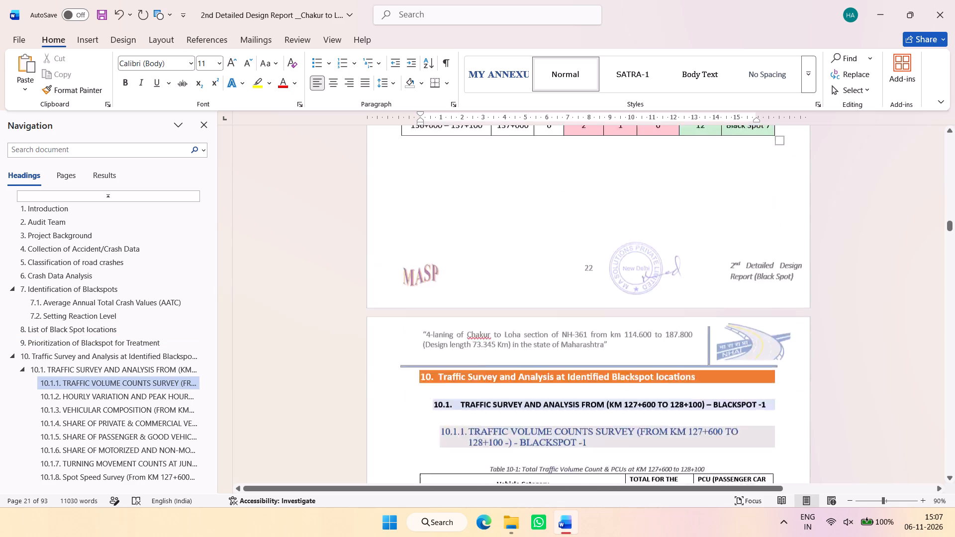
# Review the Blackspot-1 traffic survey from volume counts and peak hour traffic through vehicular composition to private and commercial vehicle shares.
pyautogui.scroll(-20, 590, 234)
pyautogui.scroll(6, 590, 234)
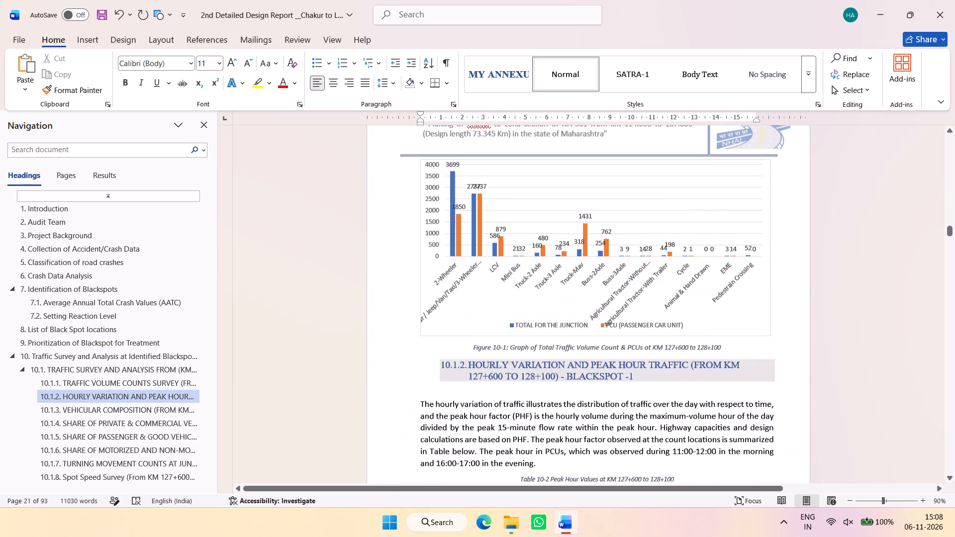
pyautogui.scroll(-5, 590, 234)
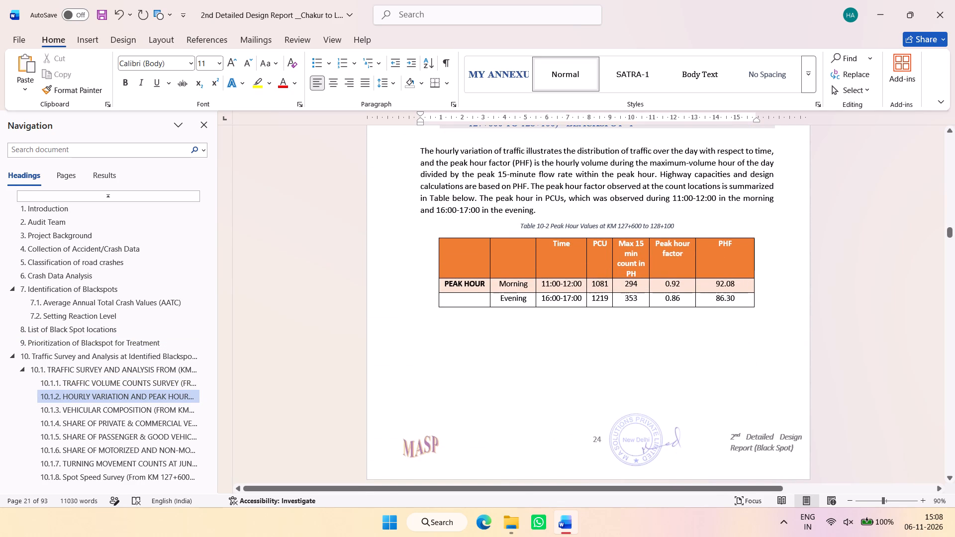
pyautogui.scroll(-9, 527, 227)
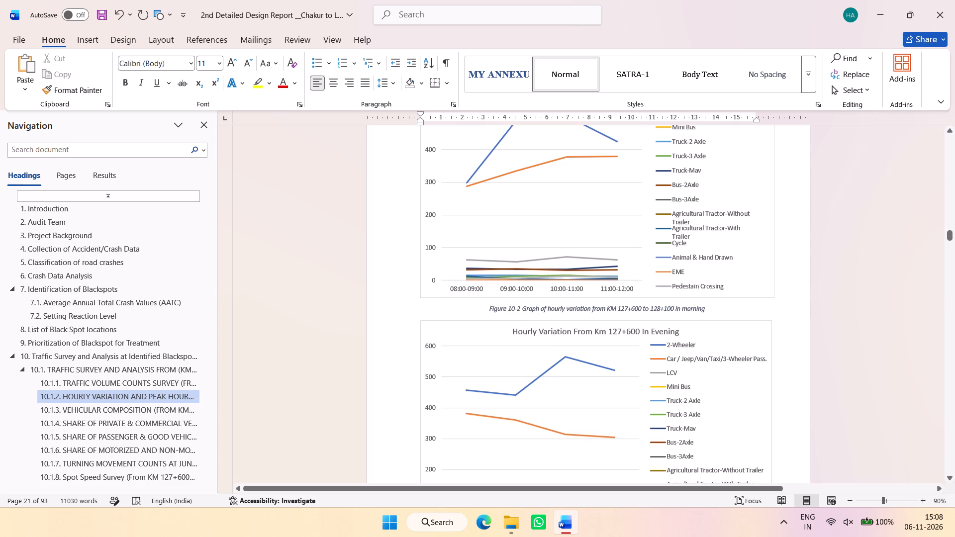
pyautogui.scroll(-9, 527, 227)
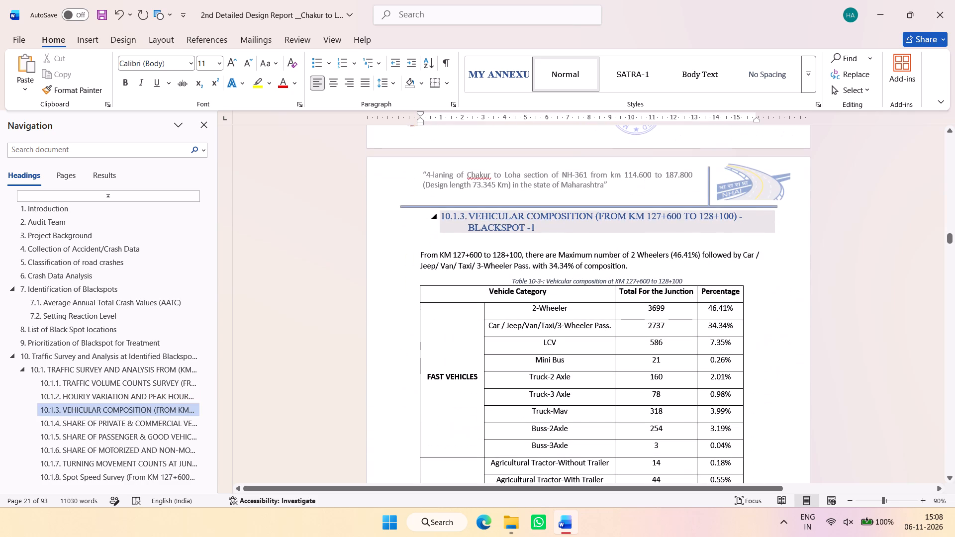
pyautogui.scroll(-13, 527, 227)
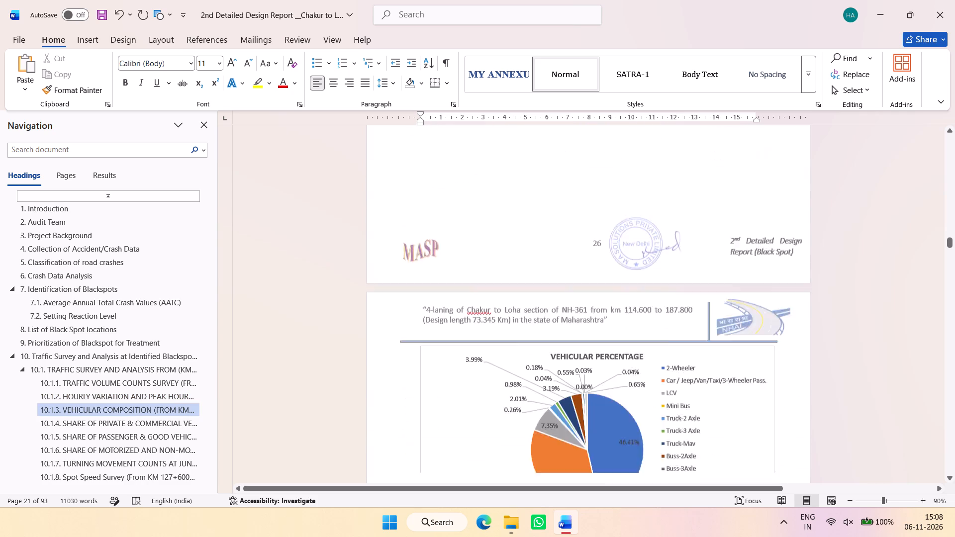
pyautogui.scroll(-10, 527, 227)
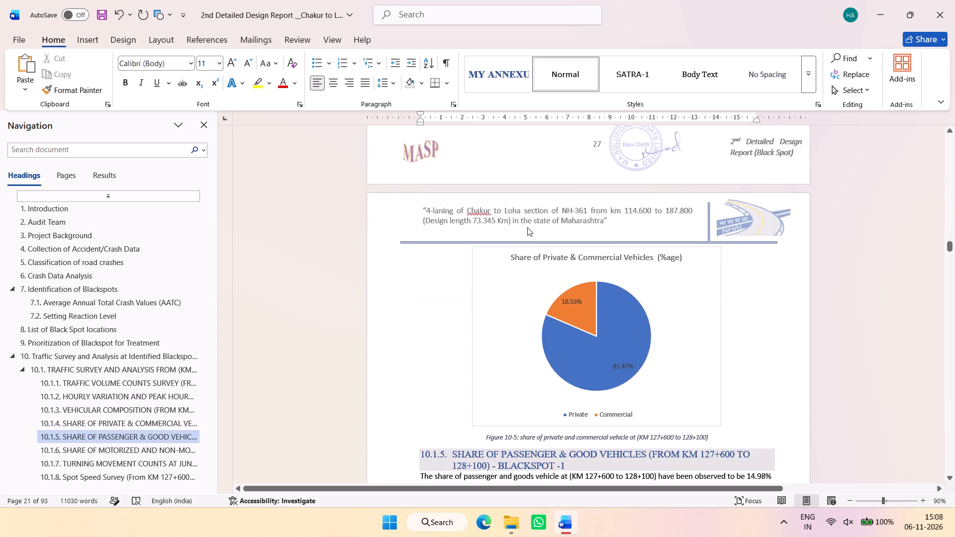
pyautogui.scroll(-4, 527, 227)
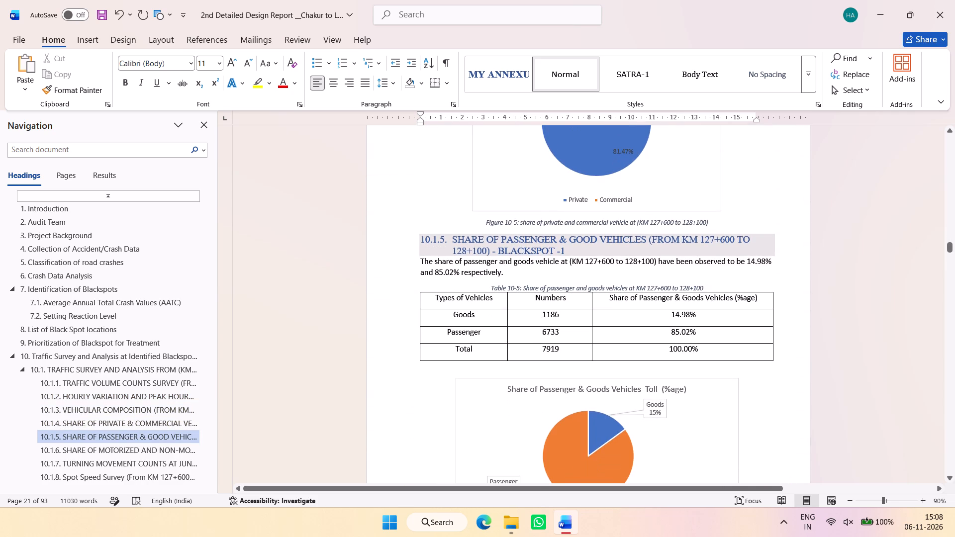
# Check the Blackspot-1 passenger and goods shares, motorized and non-motorized shares, and turning movement counts, including their figure captions.
pyautogui.click(724, 228)
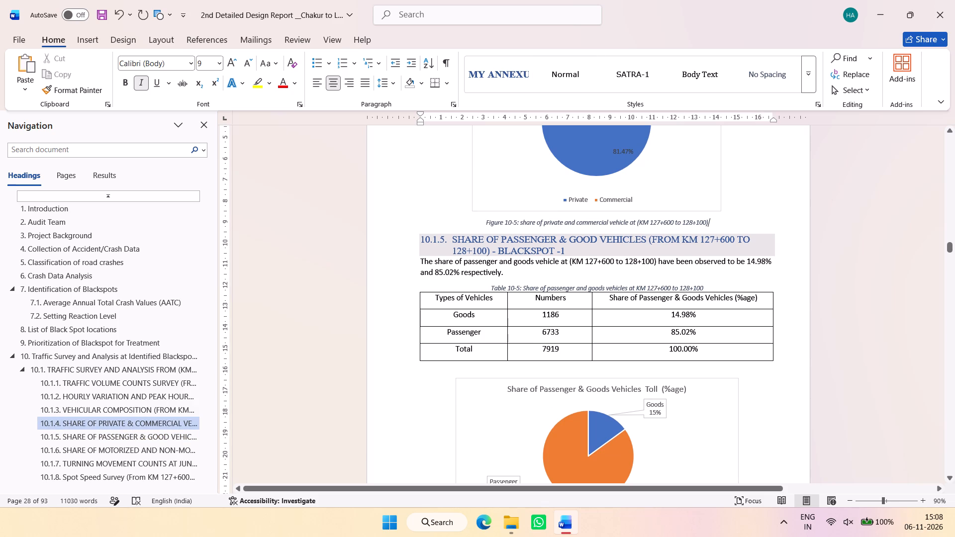
pyautogui.scroll(-7, 723, 226)
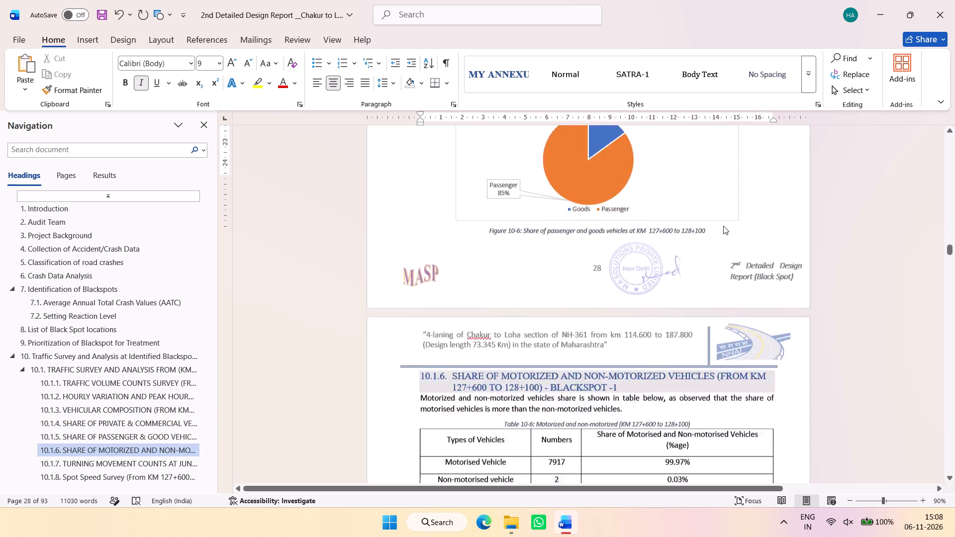
pyautogui.scroll(-13, 723, 226)
pyautogui.scroll(8, 723, 226)
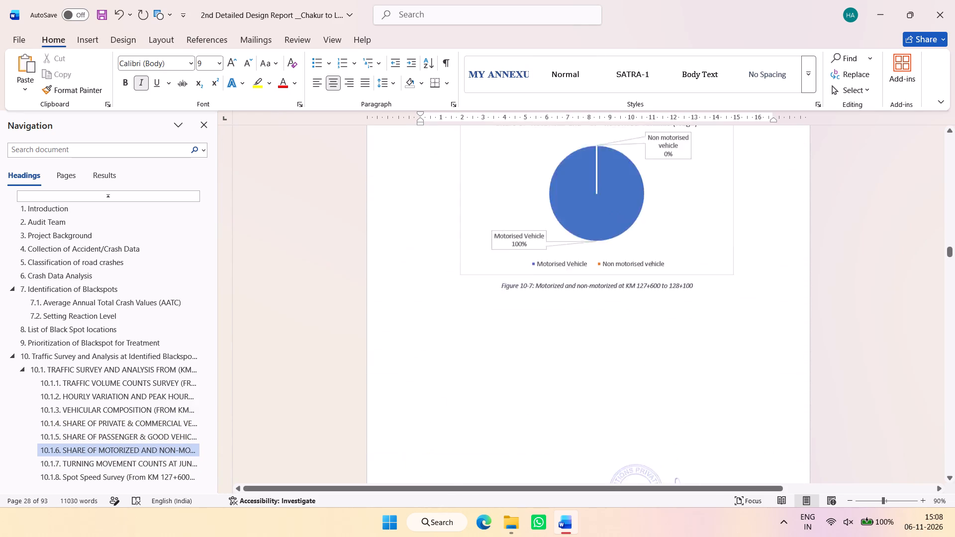
pyautogui.scroll(16, 723, 226)
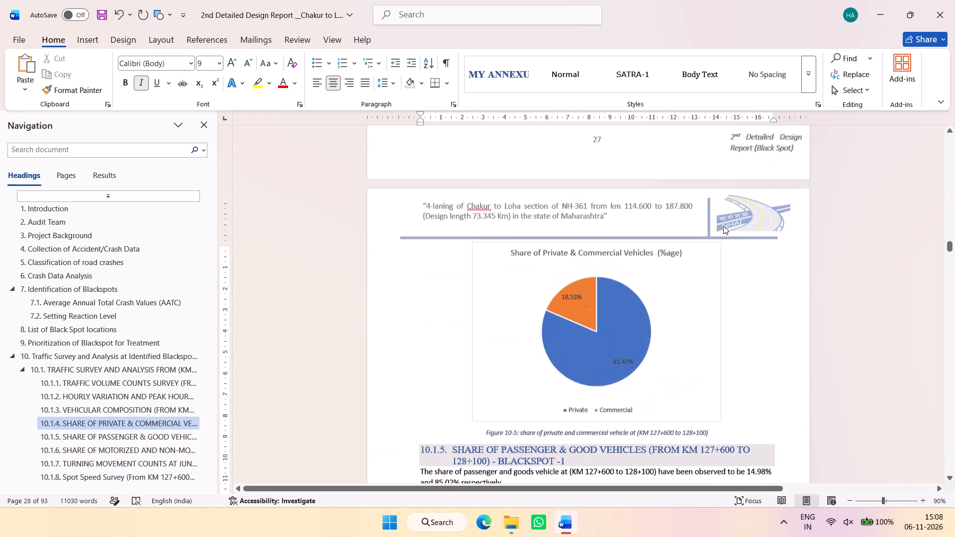
pyautogui.scroll(-20, 723, 226)
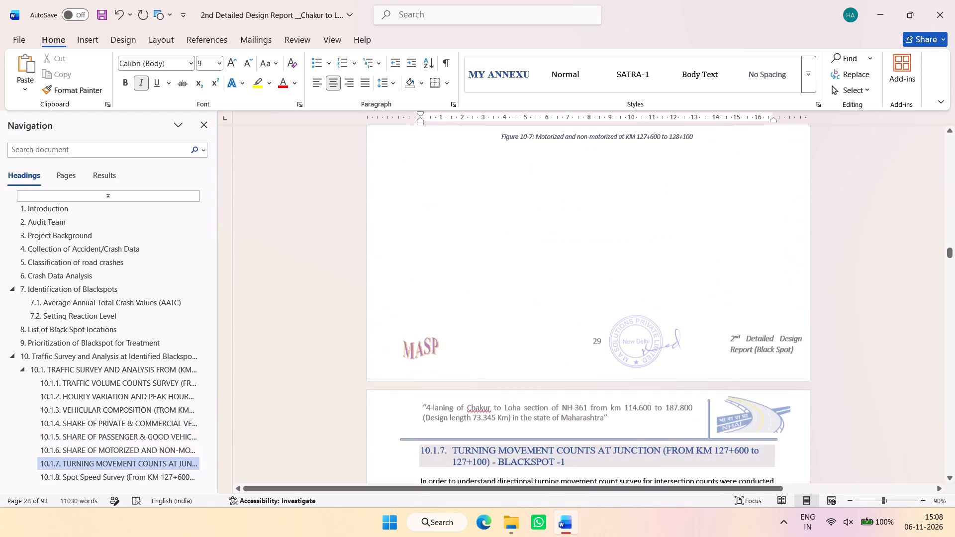
pyautogui.scroll(-7, 723, 226)
pyautogui.scroll(-20, 723, 226)
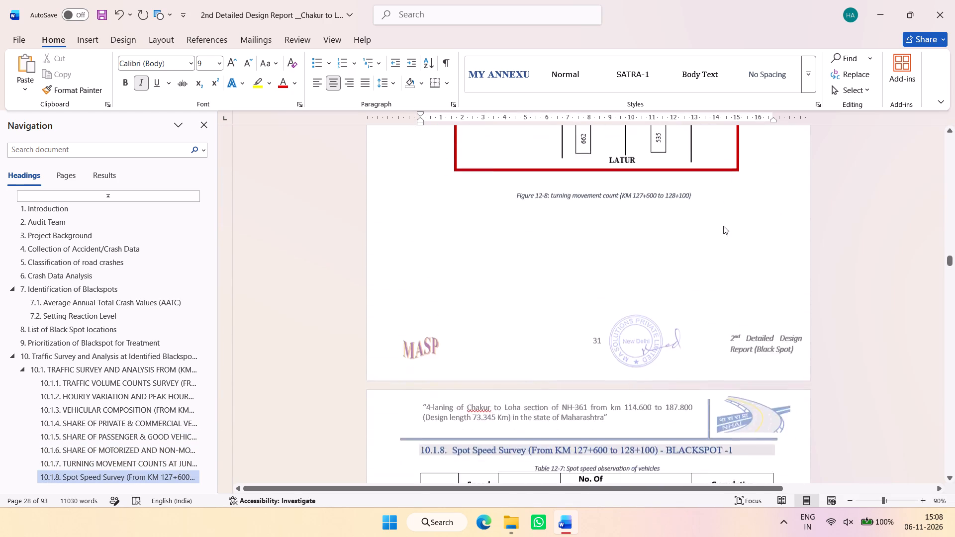
# Check the spot speed survey paragraph below Figure 10-9 against its graph, and examine Table 12-8 and the Figure 10-10 chart.
pyautogui.scroll(-3, 723, 226)
pyautogui.scroll(2, 723, 226)
pyautogui.scroll(-10, 723, 226)
pyautogui.scroll(2, 723, 226)
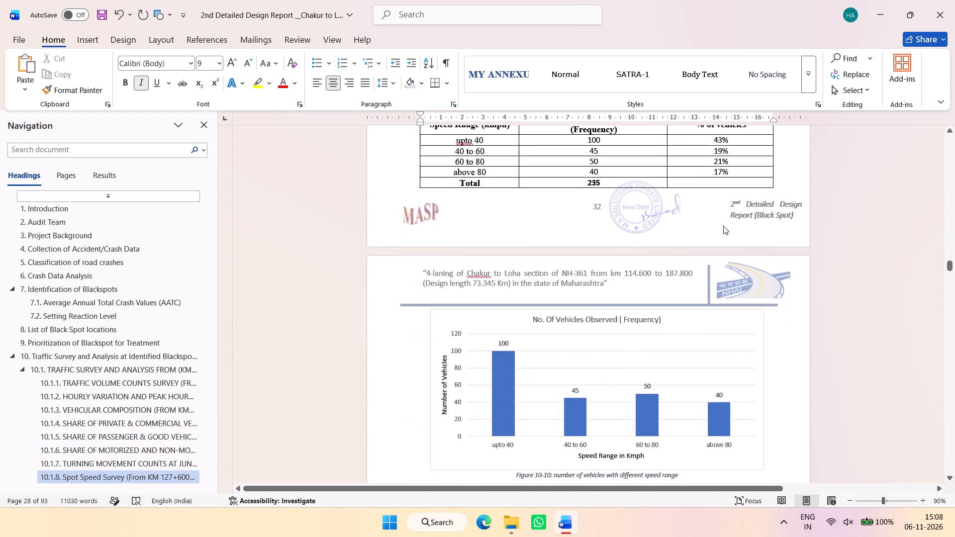
pyautogui.scroll(1, 723, 226)
pyautogui.moveTo(578, 236); pyautogui.dragTo(600, 236)
pyautogui.click(538, 239)
pyautogui.scroll(1, 538, 239)
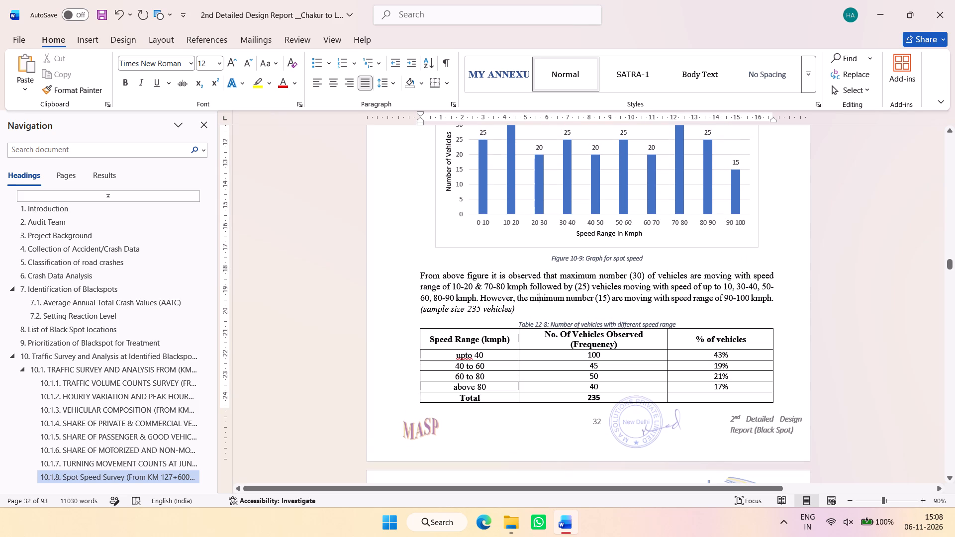
pyautogui.moveTo(573, 286); pyautogui.dragTo(615, 284)
pyautogui.moveTo(615, 284); pyautogui.dragTo(615, 284)
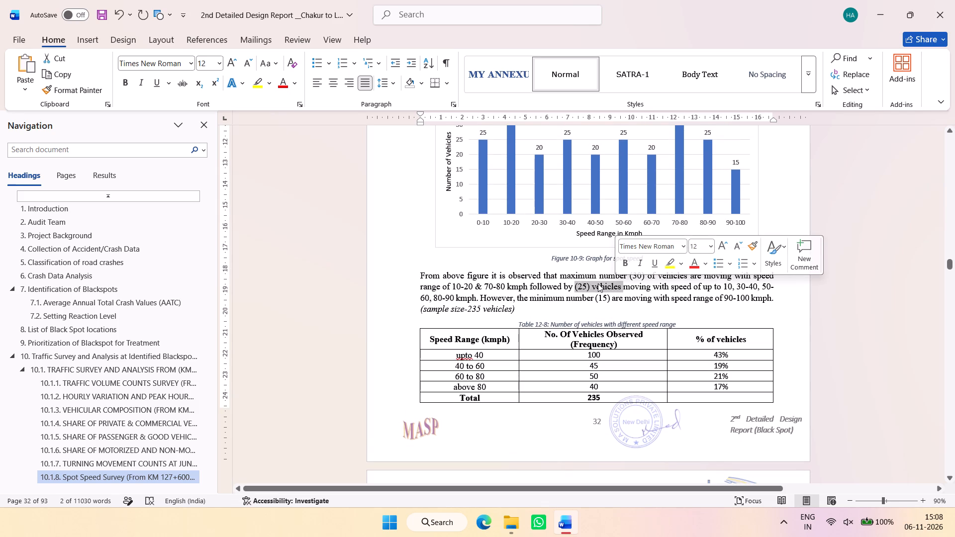
pyautogui.click(554, 285)
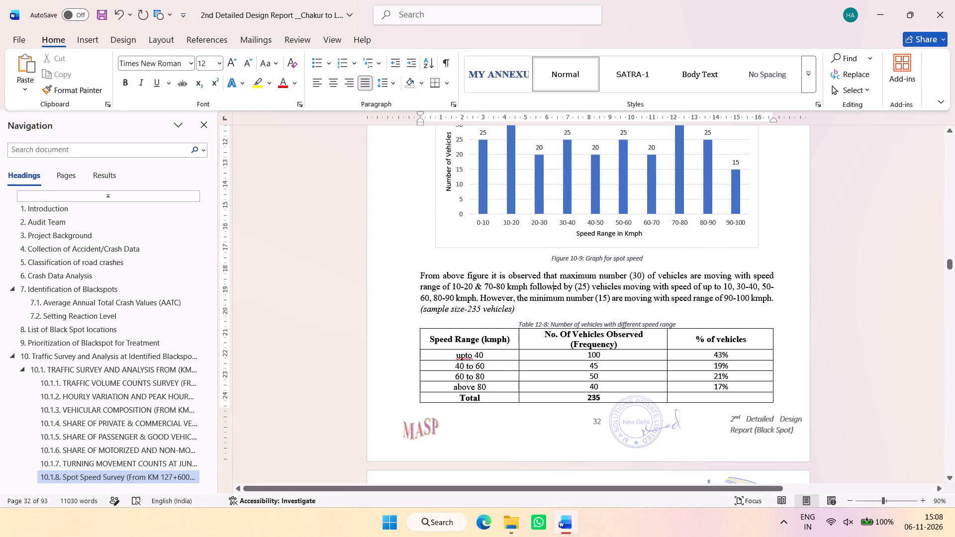
pyautogui.scroll(1, 661, 278)
pyautogui.scroll(-2, 661, 278)
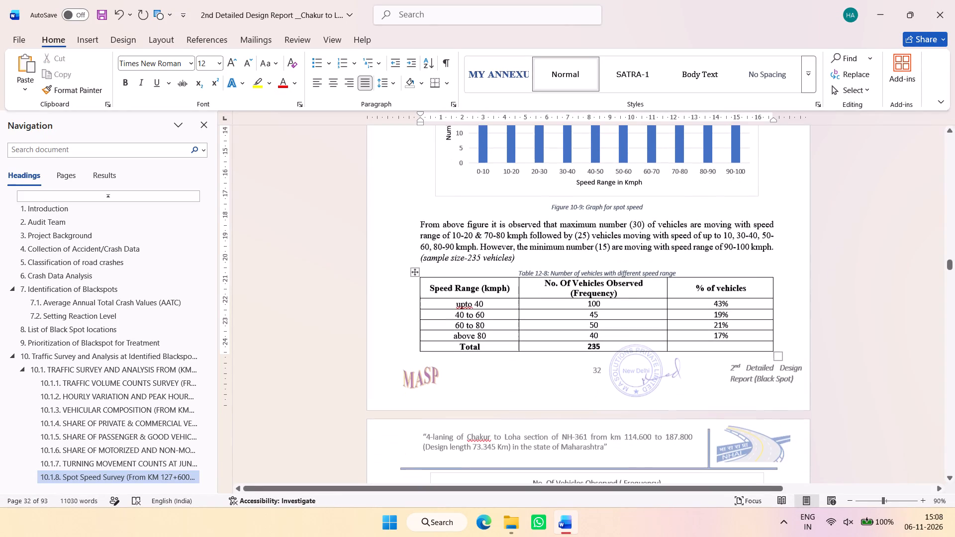
pyautogui.scroll(-4, 661, 278)
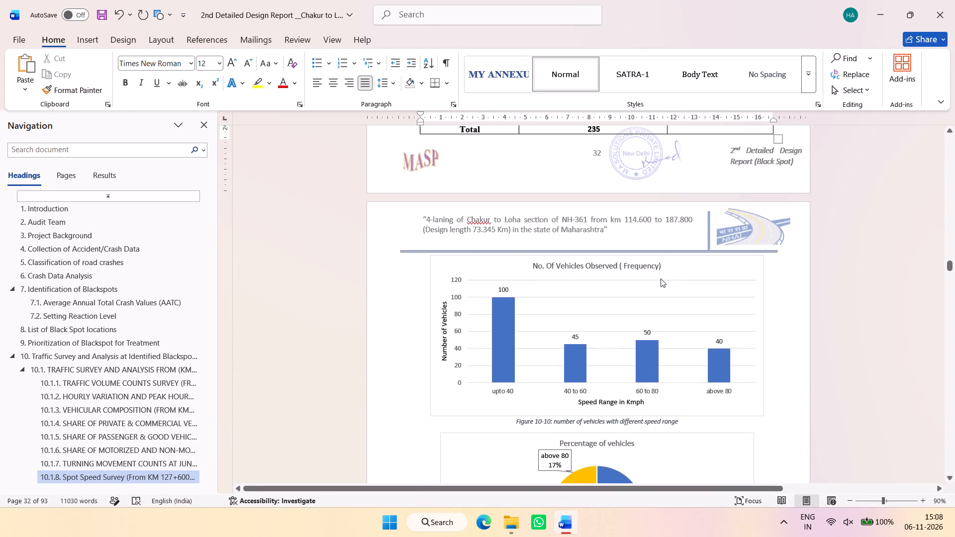
# Delete the blank line between the Figure 10-11 caption and the paragraph on vehicle speed percentages.
pyautogui.scroll(-6, 661, 278)
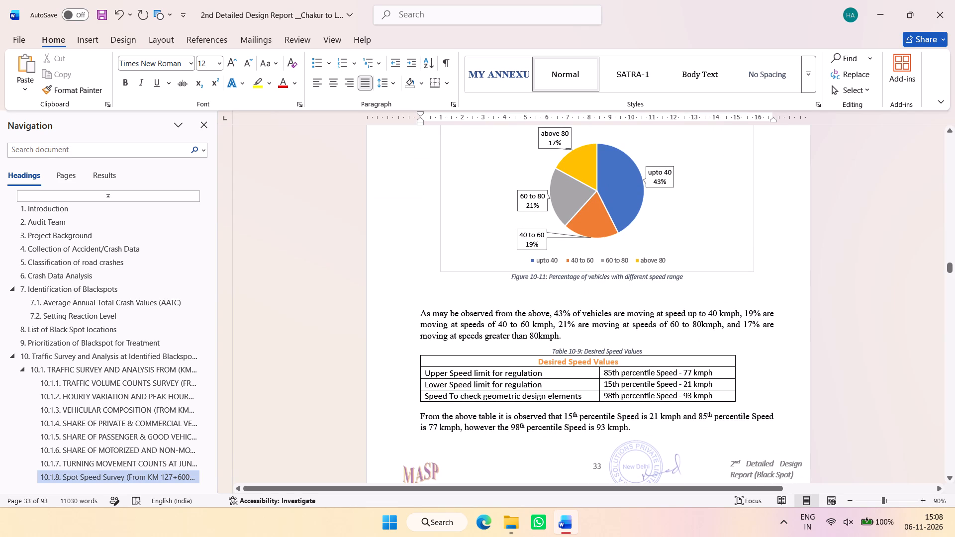
pyautogui.click(564, 302)
pyautogui.press('Delete')
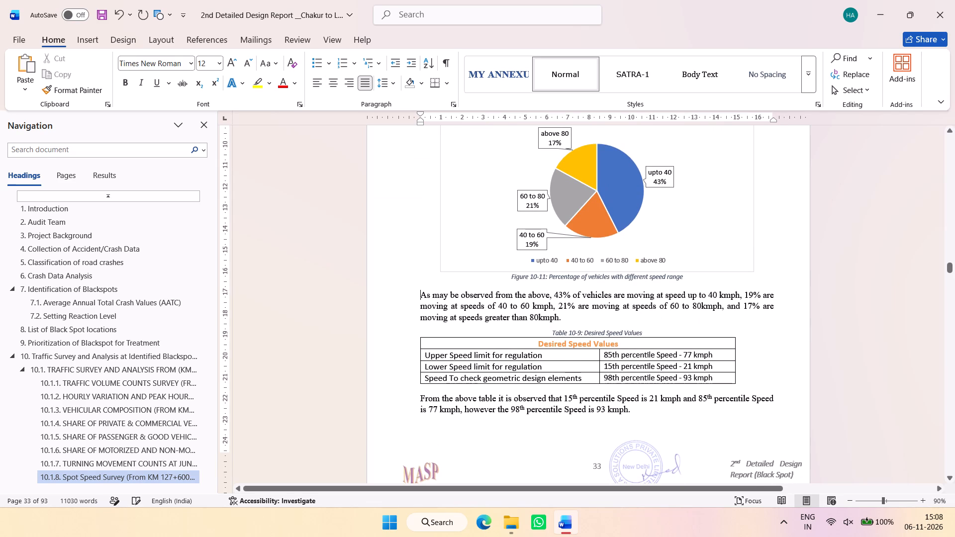
# Remove the two blank lines above heading 10.2.2, Hourly Variation and Peak Hour Traffic, for Blackspot-2.
pyautogui.scroll(-1, 583, 302)
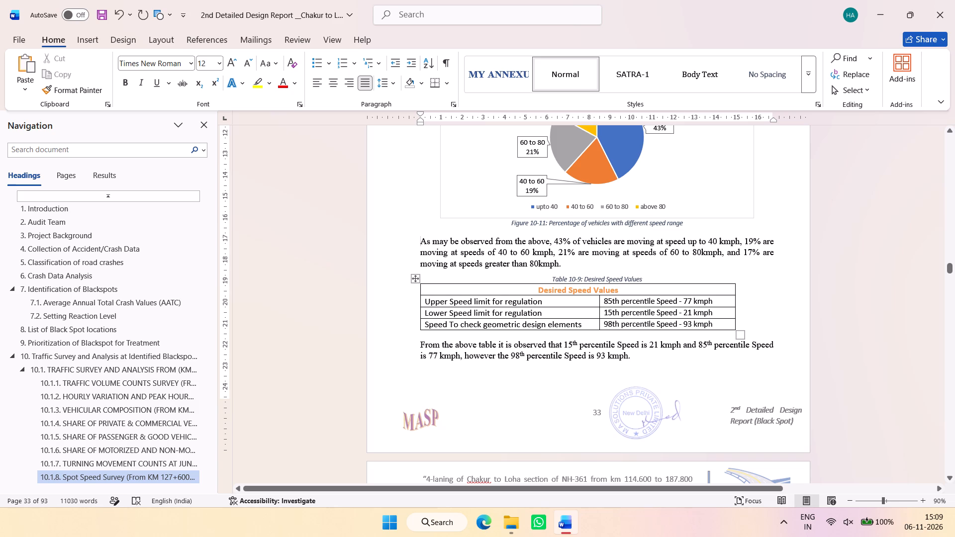
pyautogui.scroll(1, 701, 321)
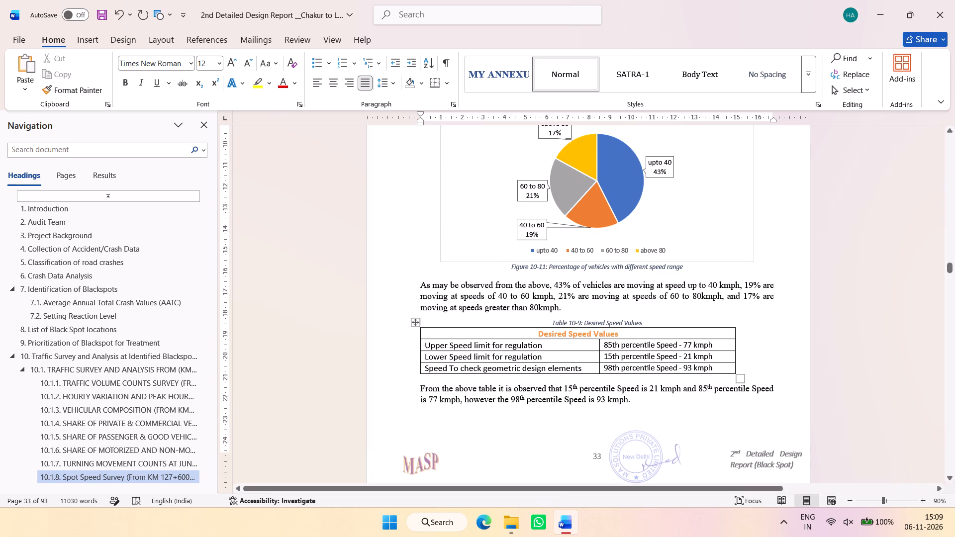
pyautogui.scroll(-8, 701, 321)
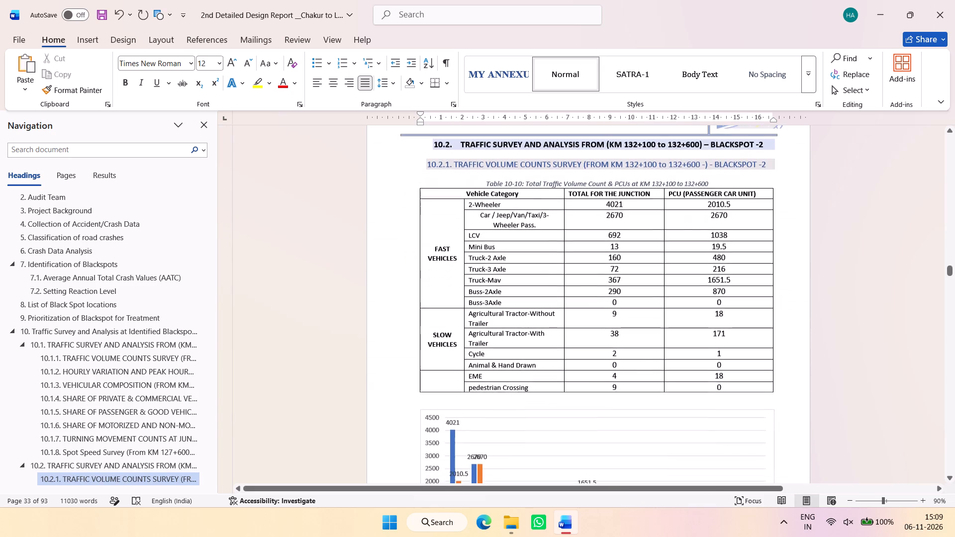
pyautogui.scroll(-2, 701, 321)
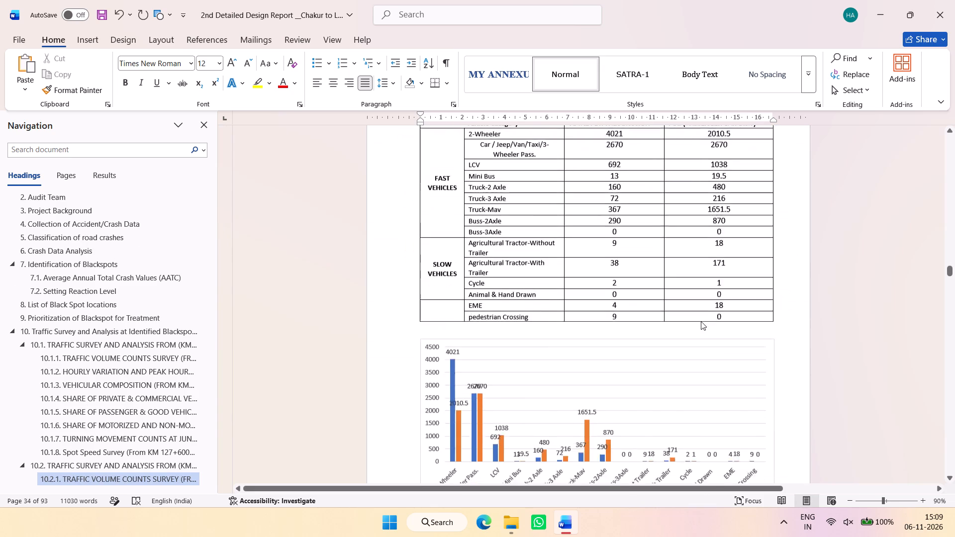
pyautogui.scroll(-9, 701, 321)
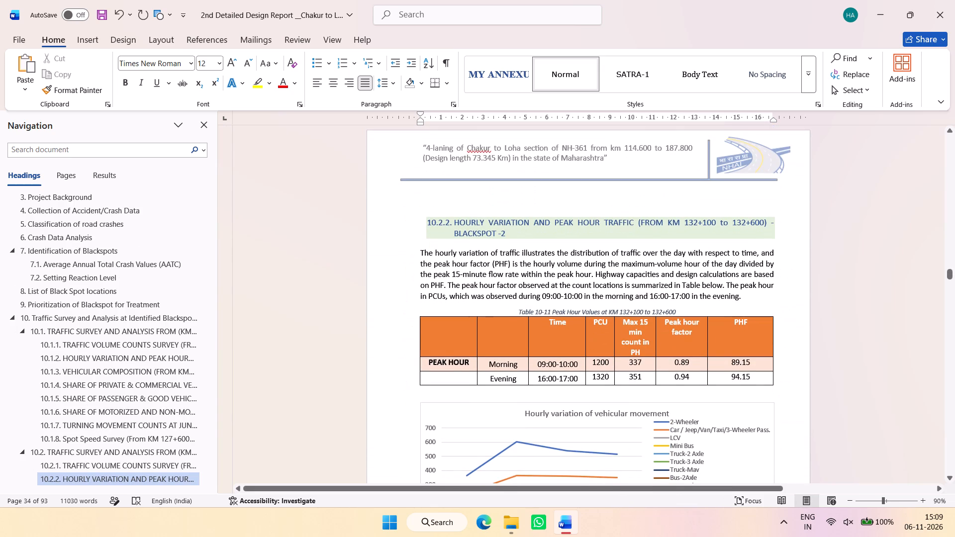
pyautogui.click(625, 205)
pyautogui.press('Delete')
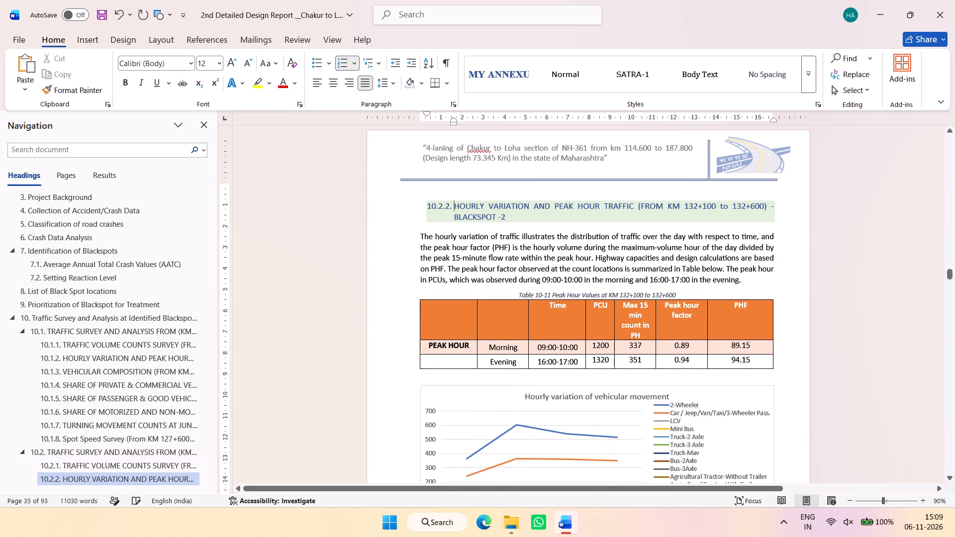
pyautogui.click(604, 190)
pyautogui.press('Delete')
# Check the Blackspot-2 peak hour table, the morning and evening hourly variation graphs, and the vehicular composition paragraph against Table 10-12.
pyautogui.scroll(-2, 630, 237)
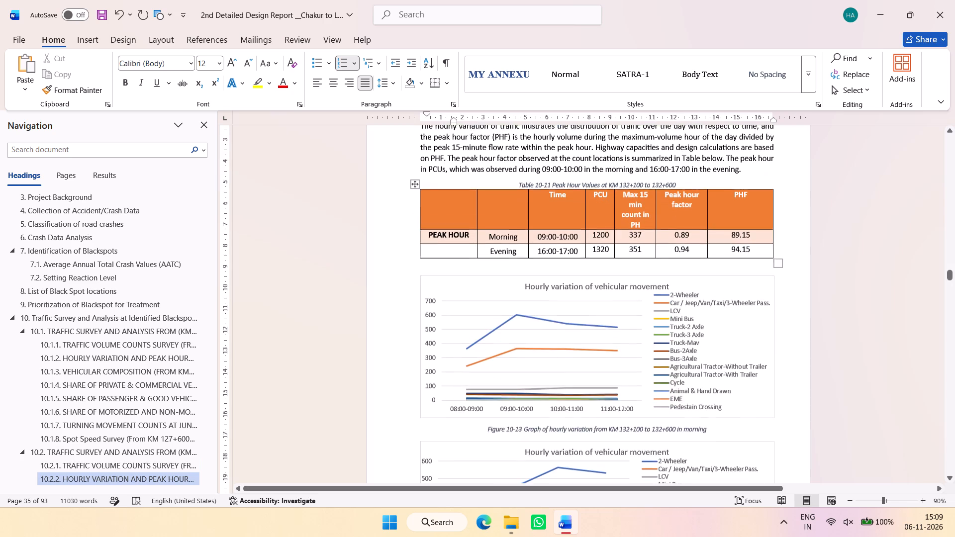
pyautogui.scroll(-8, 636, 237)
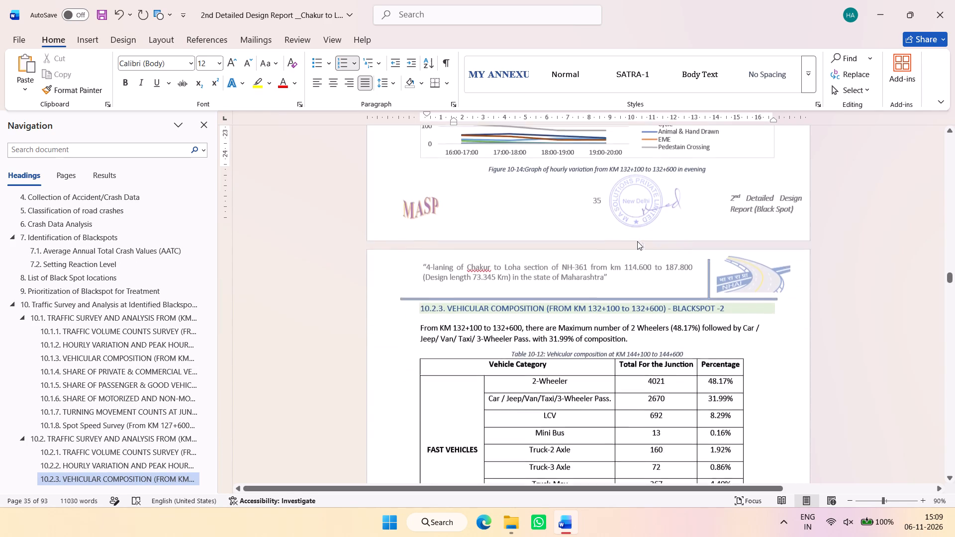
pyautogui.scroll(5, 637, 241)
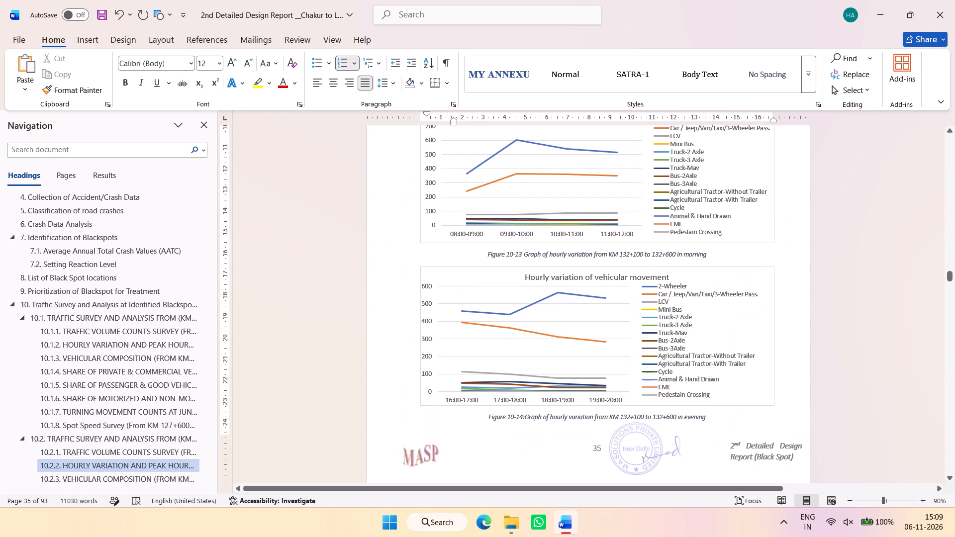
pyautogui.scroll(2, 645, 250)
pyautogui.click(665, 266)
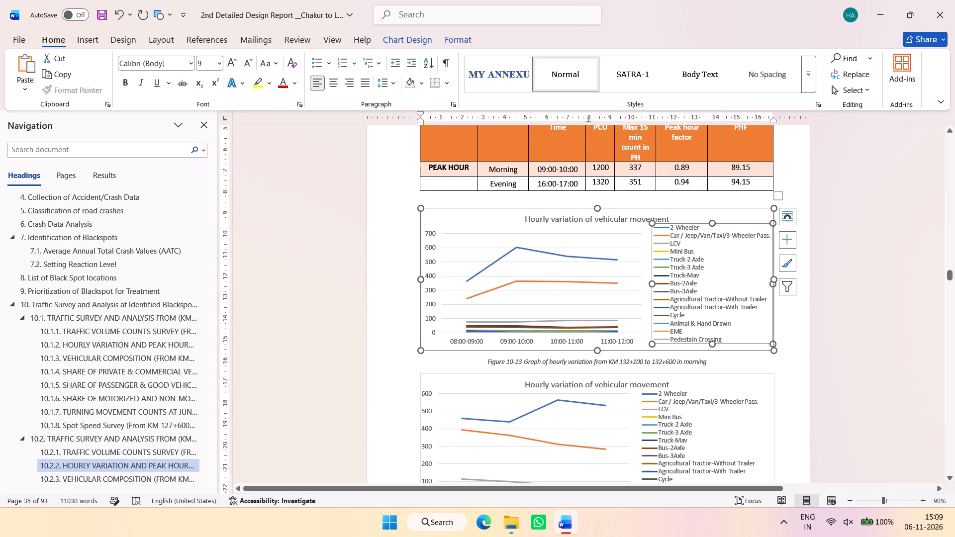
pyautogui.click(642, 270)
pyautogui.scroll(1, 642, 270)
pyautogui.scroll(2, 625, 218)
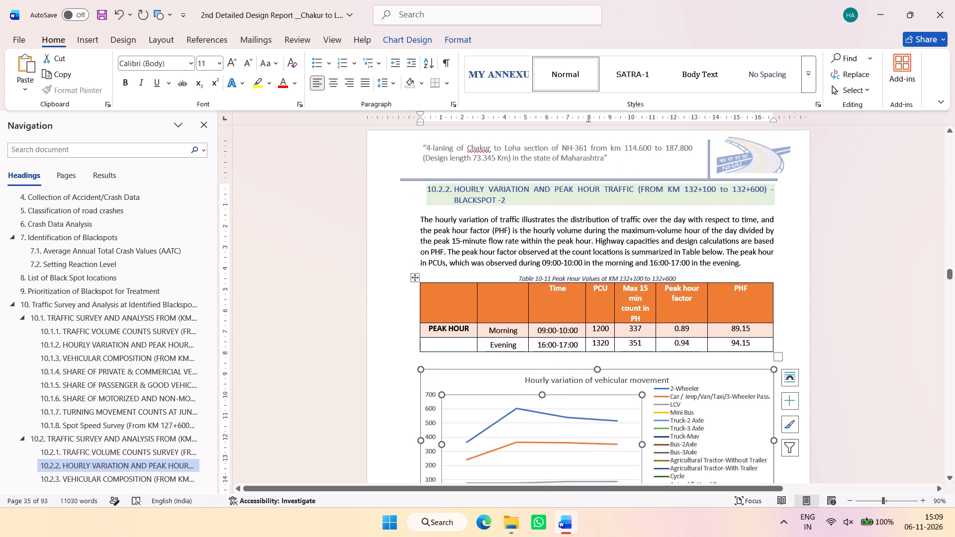
pyautogui.scroll(-12, 625, 218)
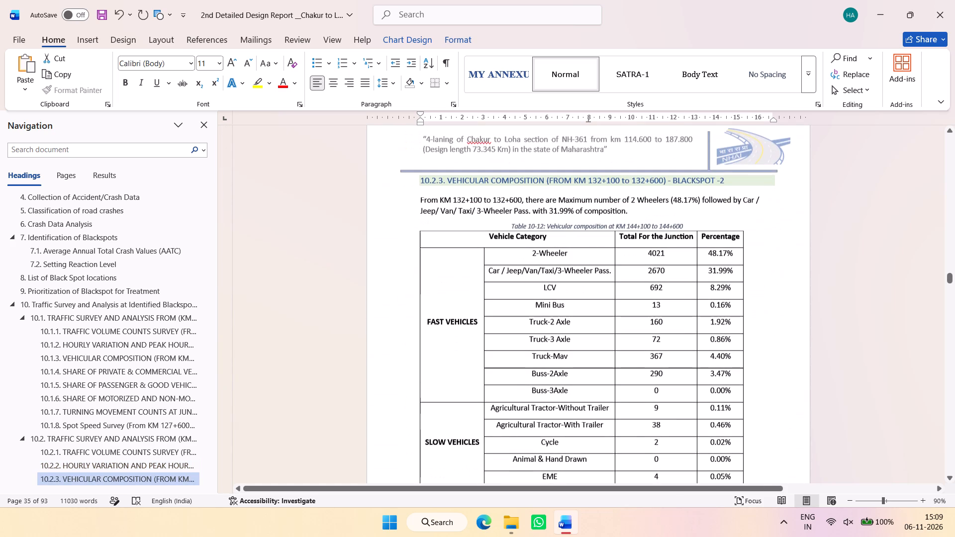
pyautogui.moveTo(548, 214); pyautogui.dragTo(567, 215)
pyautogui.click(502, 210)
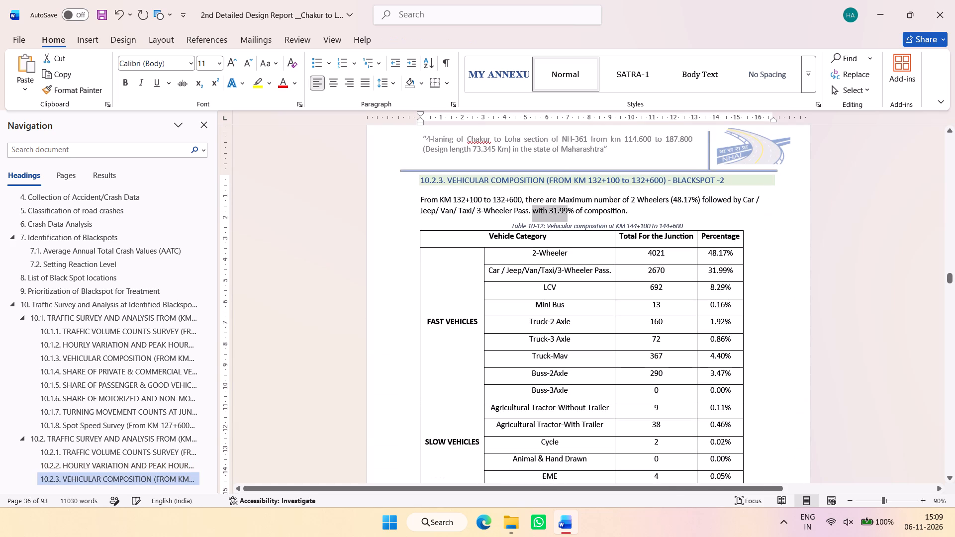
# Review the Blackspot-2 composition chart, private and commercial, passenger and goods, and motorized and non-motorized shares, and the turning movement introduction.
pyautogui.scroll(-12, 598, 206)
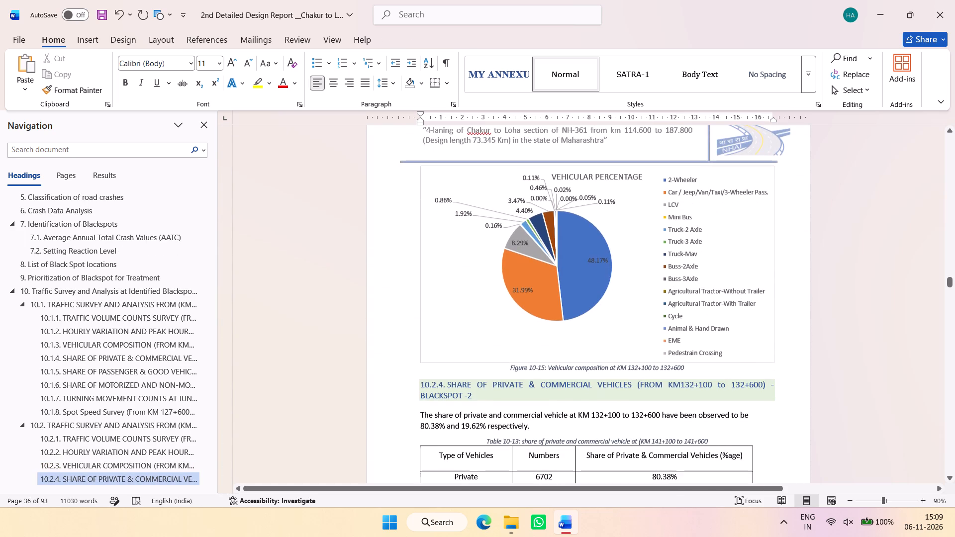
pyautogui.scroll(-2, 598, 206)
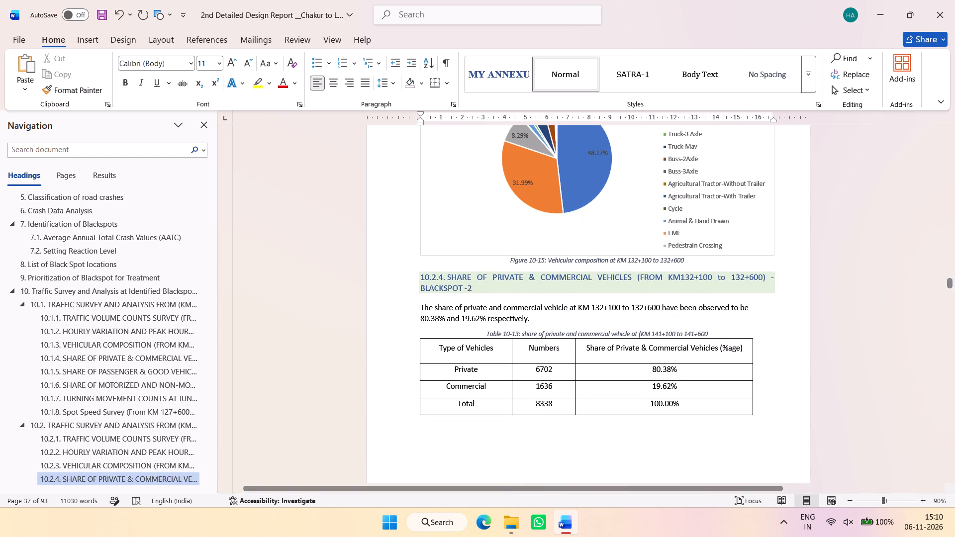
pyautogui.scroll(-6, 598, 206)
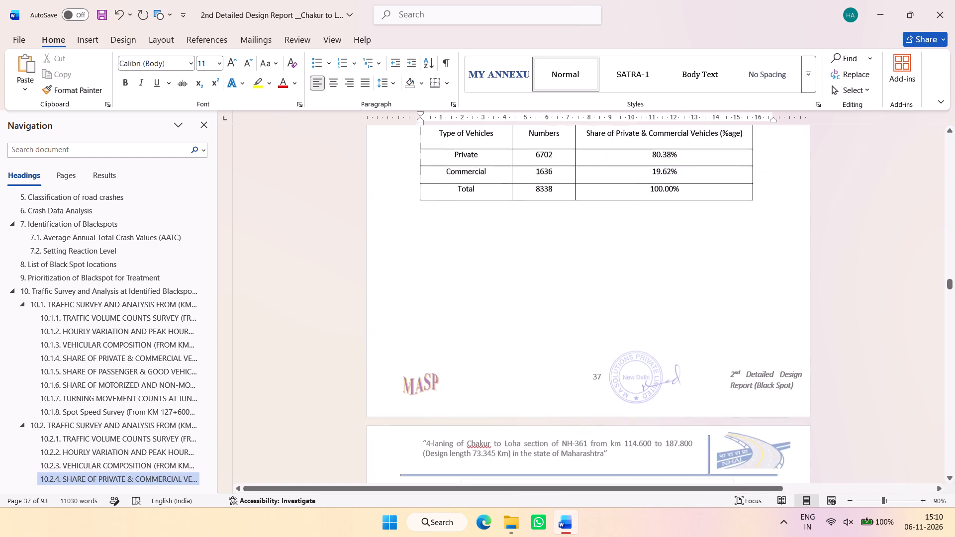
pyautogui.scroll(-5, 598, 206)
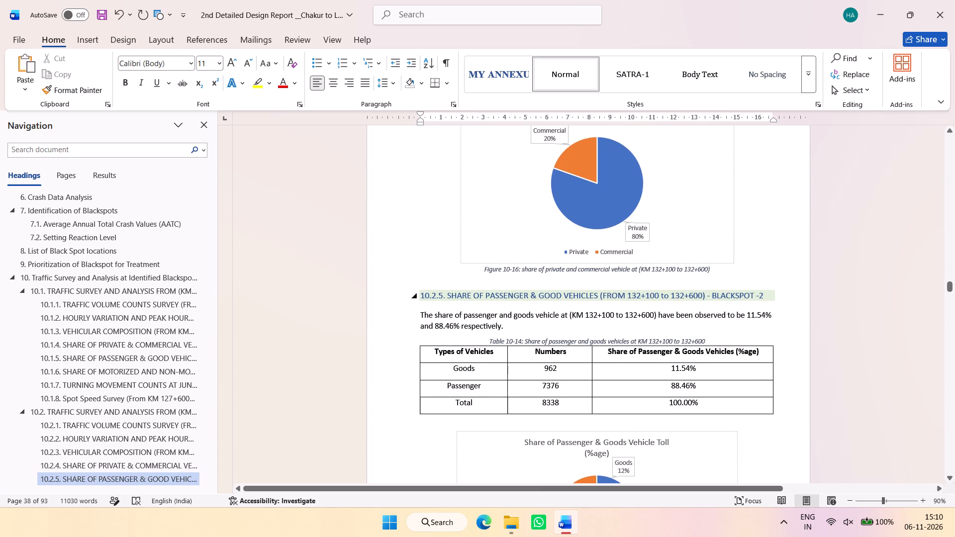
pyautogui.scroll(-8, 474, 320)
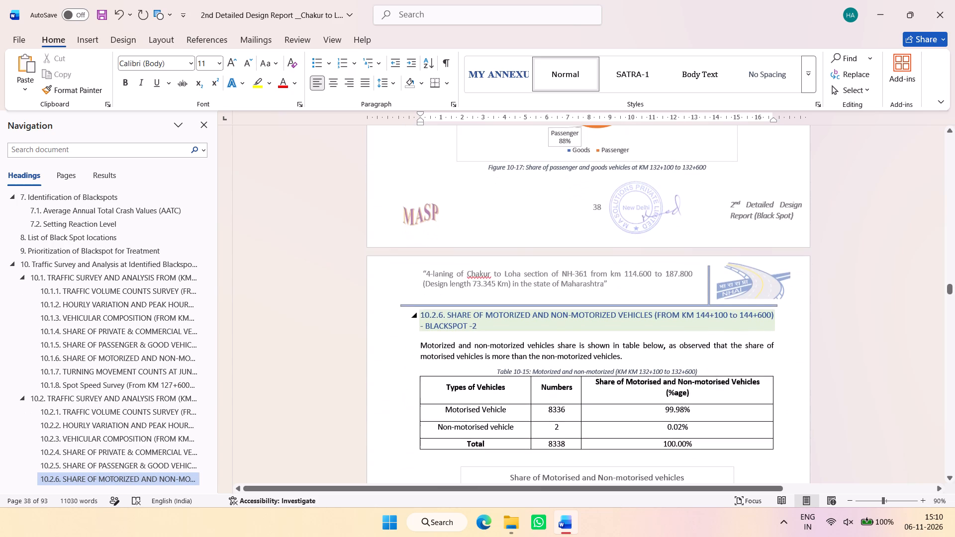
pyautogui.scroll(-13, 474, 320)
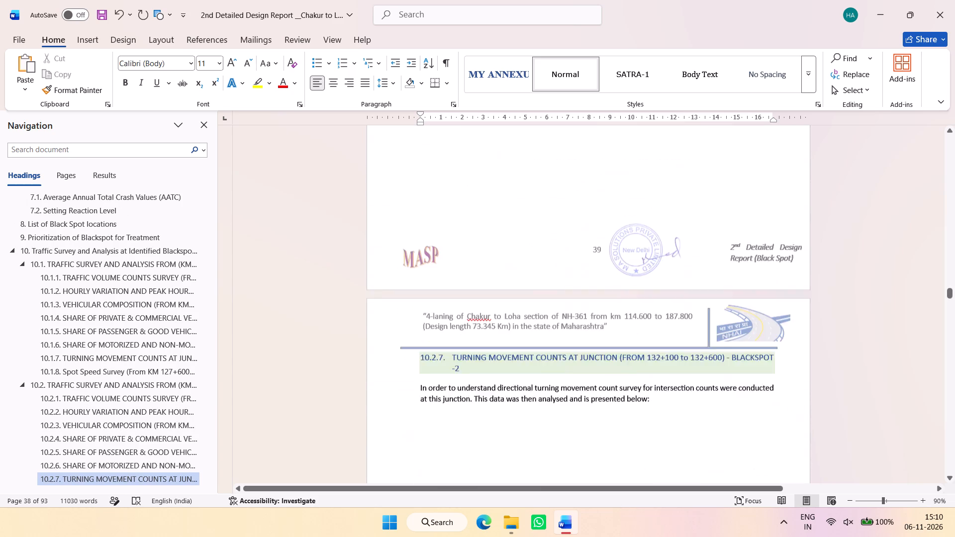
# Examine the Blackspot-2 spot speed survey in section 10.2.8, comparing its tables and Figures 10-21 and 10-22 with the paragraphs.
pyautogui.scroll(-20, 474, 320)
pyautogui.scroll(-4, 474, 320)
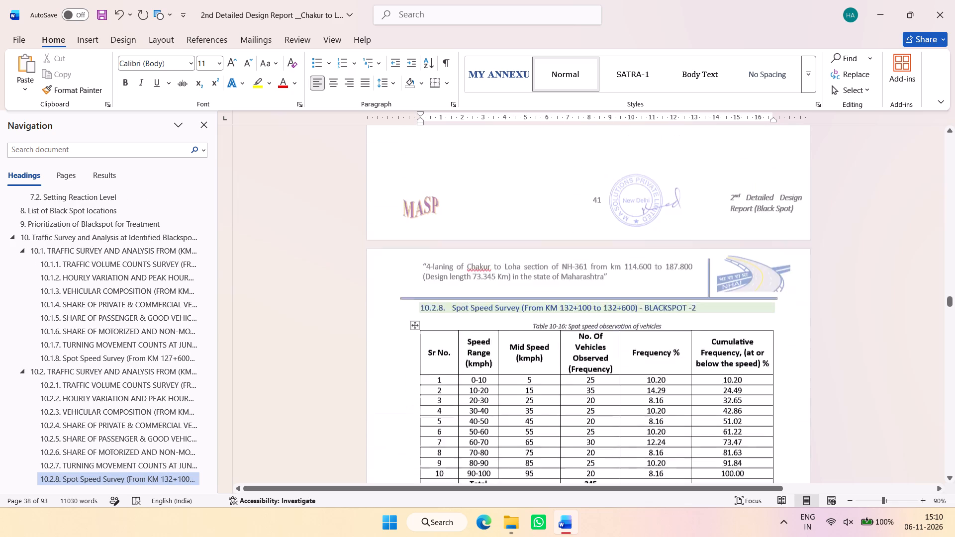
pyautogui.scroll(-10, 474, 320)
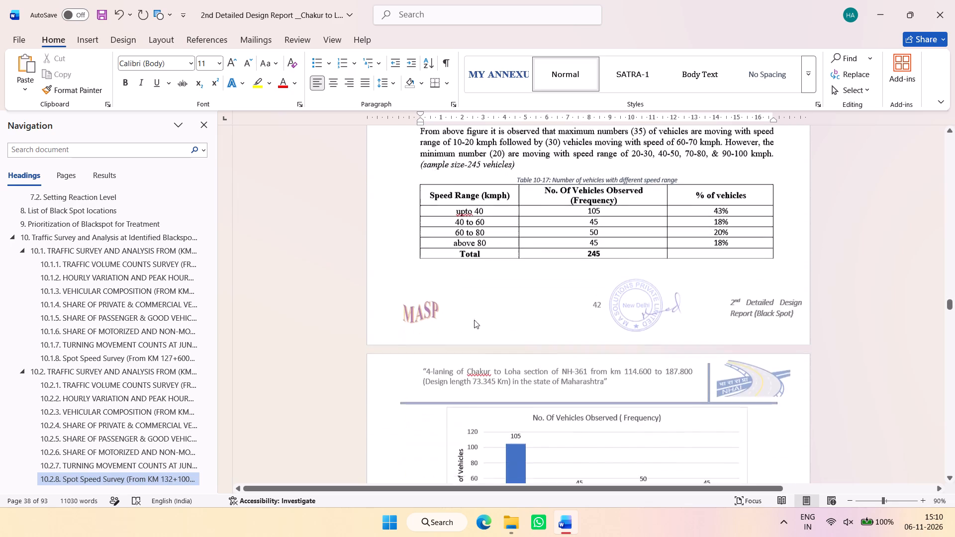
pyautogui.scroll(-6, 474, 320)
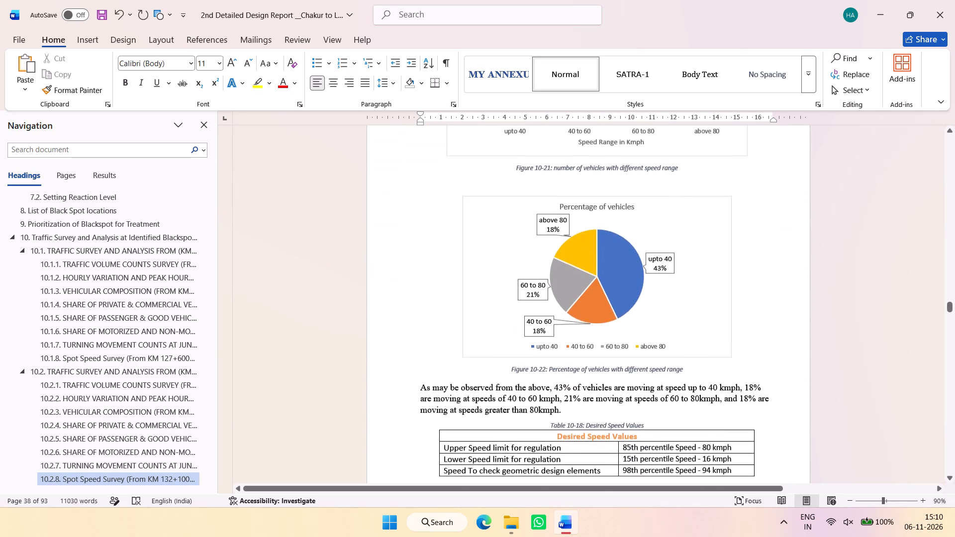
pyautogui.scroll(-5, 474, 320)
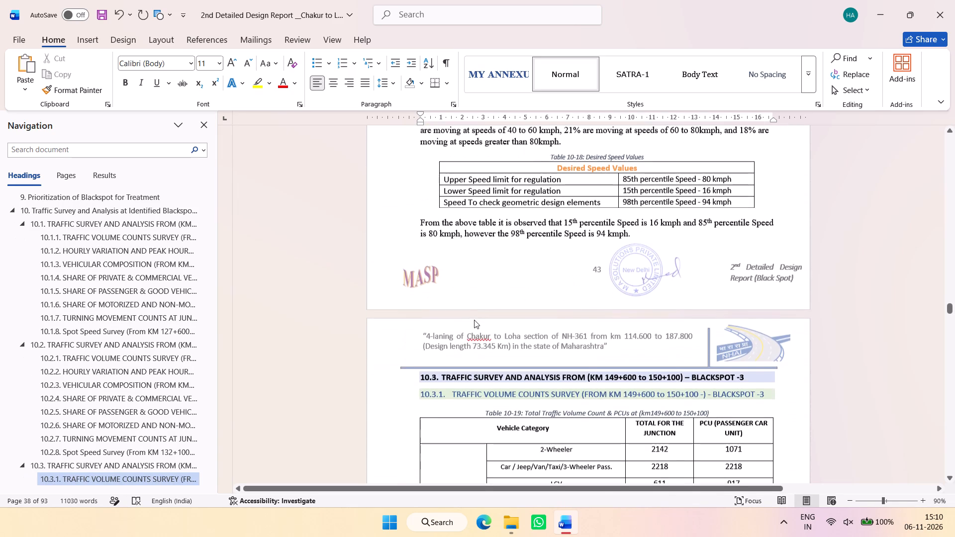
pyautogui.scroll(-3, 474, 320)
pyautogui.scroll(5, 474, 320)
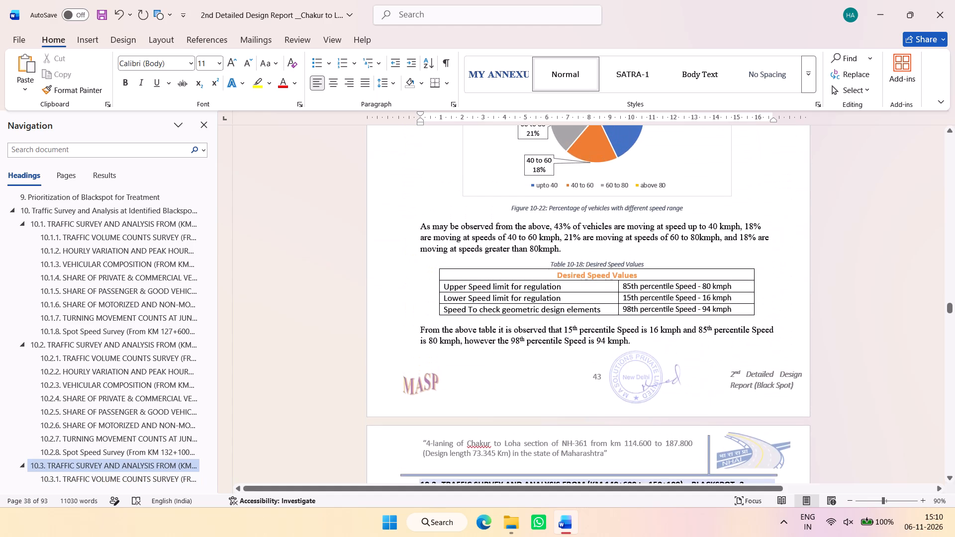
pyautogui.scroll(3, 474, 320)
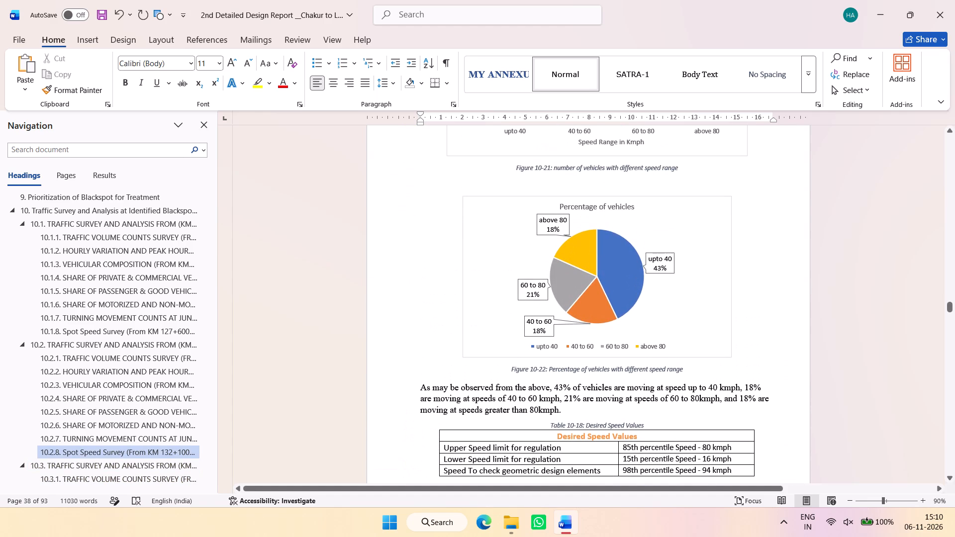
pyautogui.scroll(-2, 474, 320)
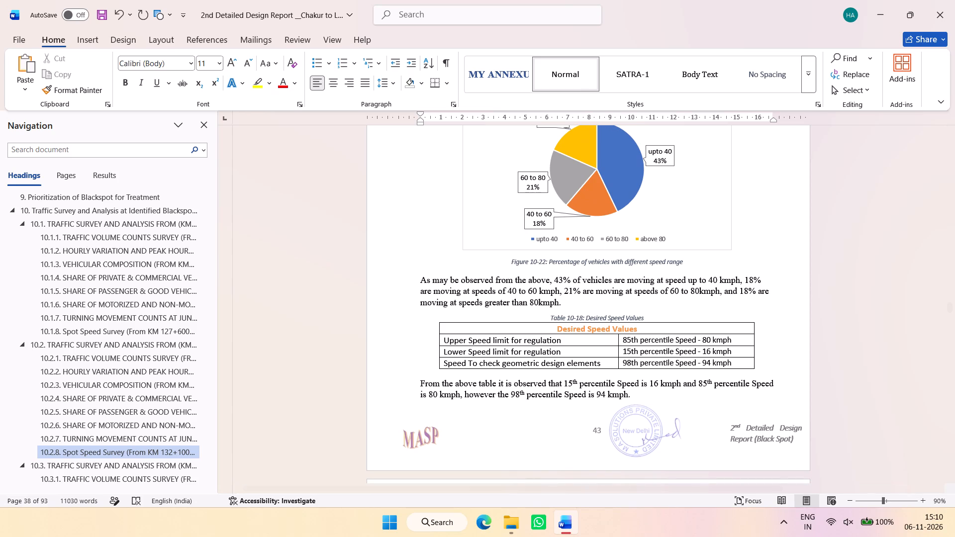
# Review the Blackspot-3 traffic survey from volume counts through peak hour values and hourly variation graphs to vehicular composition.
pyautogui.scroll(-10, 539, 305)
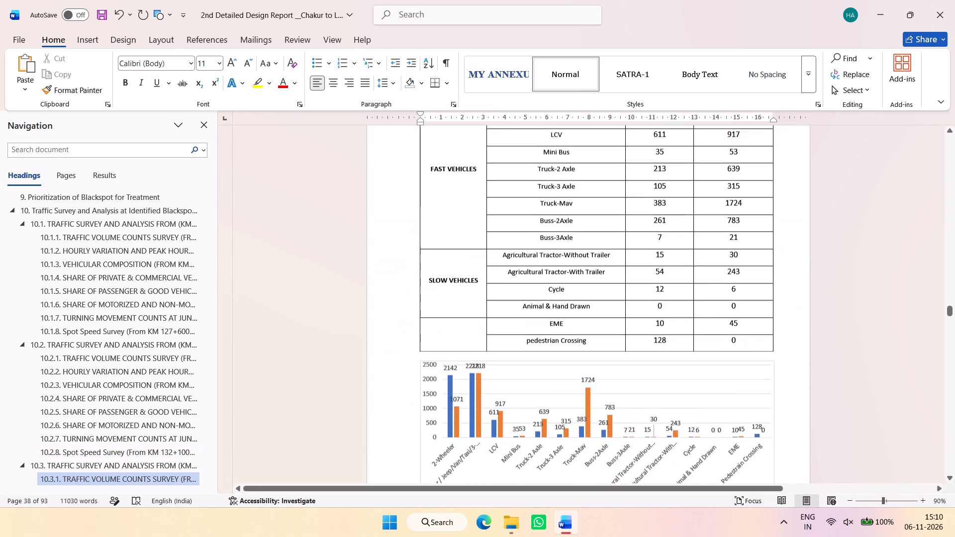
pyautogui.scroll(4, 640, 397)
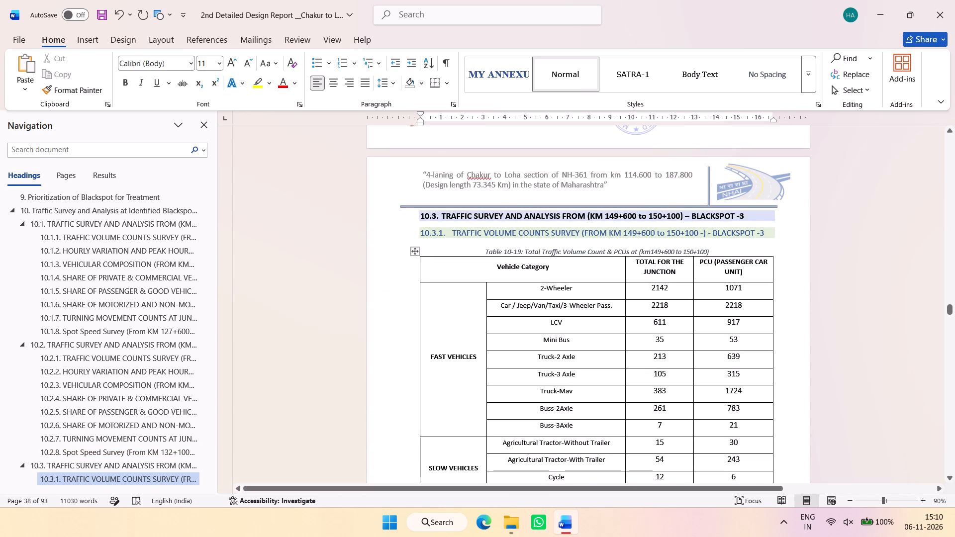
pyautogui.scroll(-7, 640, 303)
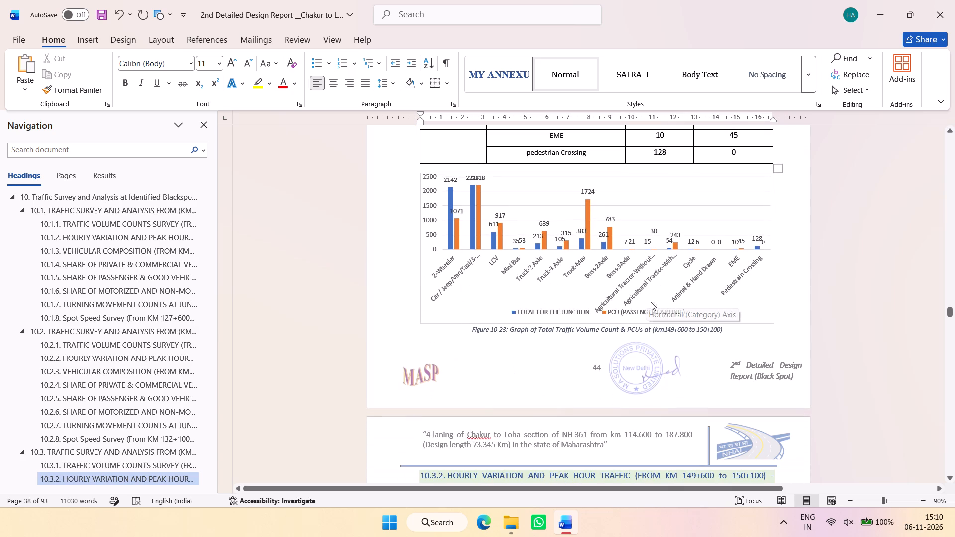
pyautogui.scroll(-7, 693, 292)
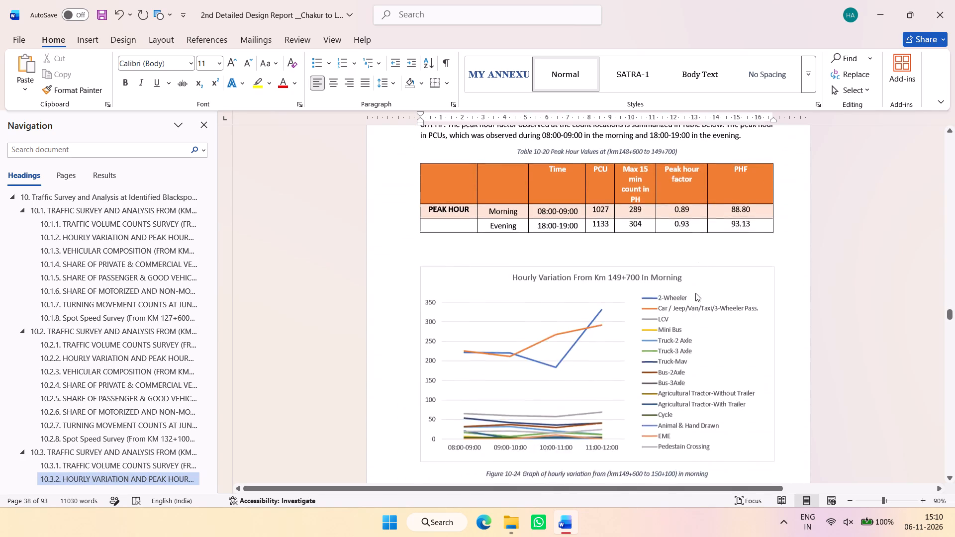
pyautogui.scroll(-11, 695, 293)
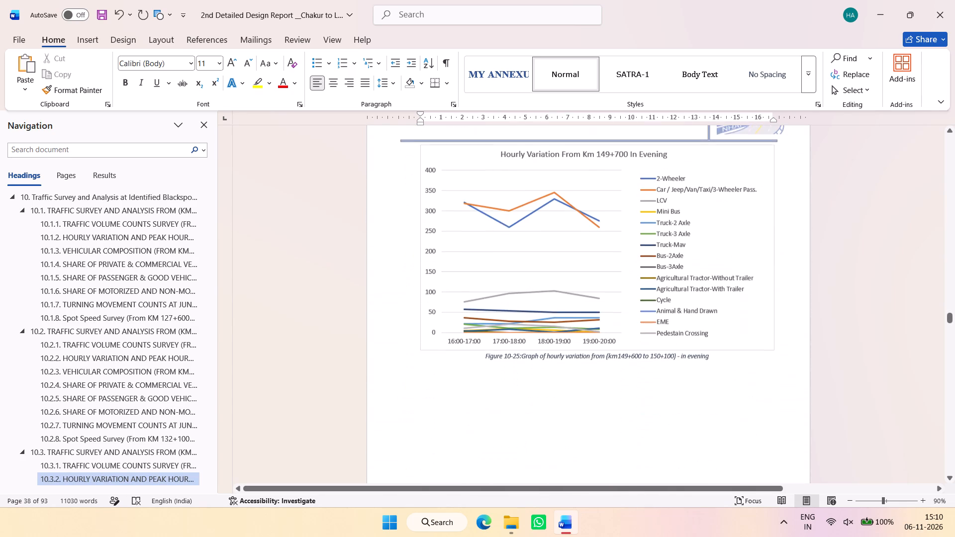
pyautogui.scroll(-9, 697, 294)
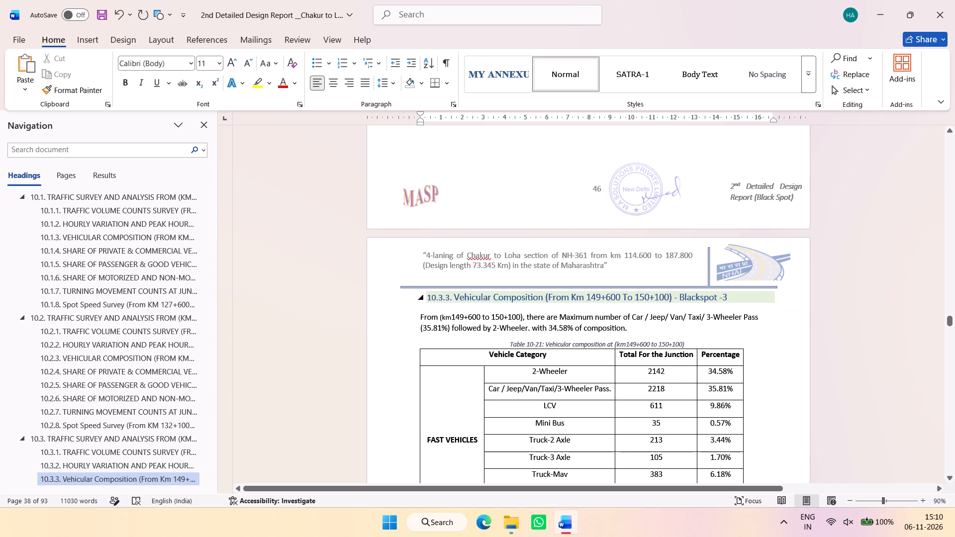
pyautogui.scroll(-11, 697, 294)
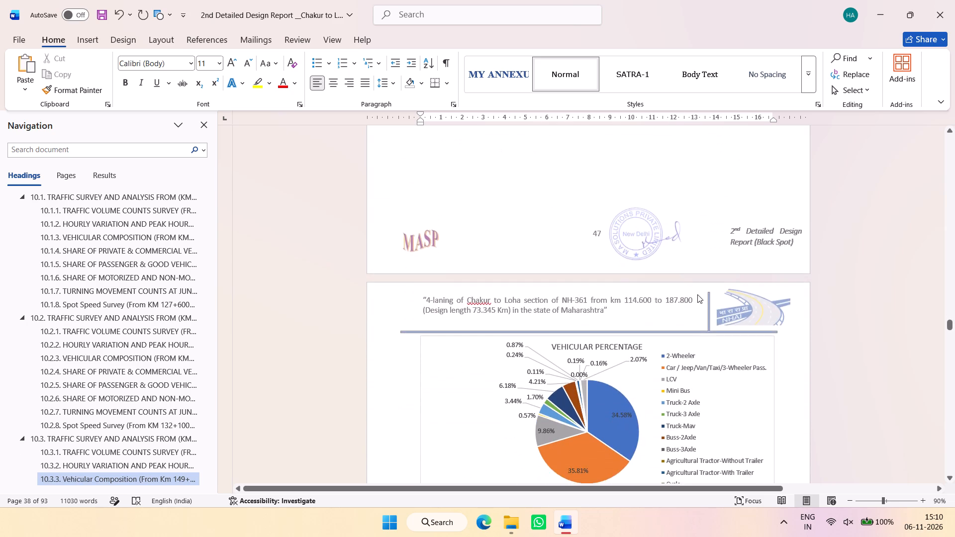
# Move the pie in the Figure 10-26 vehicular composition chart toward the chart's left edge and enlarge it to fill the space beside the legend.
pyautogui.scroll(-2, 697, 294)
pyautogui.click(548, 370)
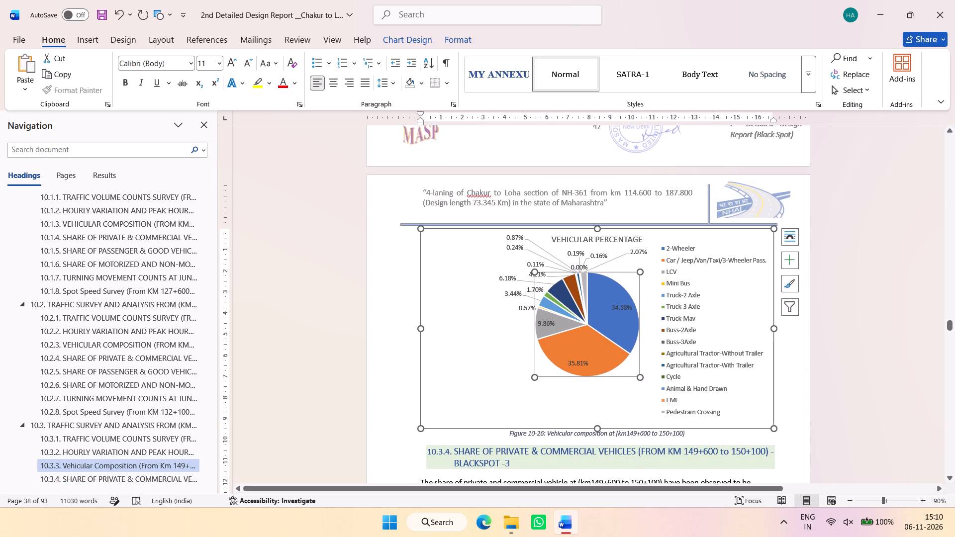
pyautogui.moveTo(548, 370); pyautogui.dragTo(457, 351)
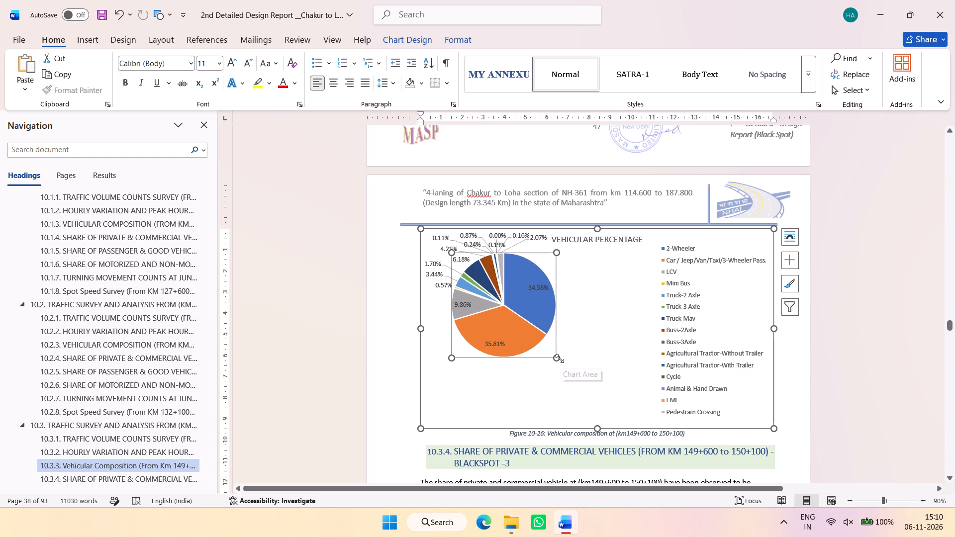
pyautogui.moveTo(559, 358); pyautogui.dragTo(608, 413)
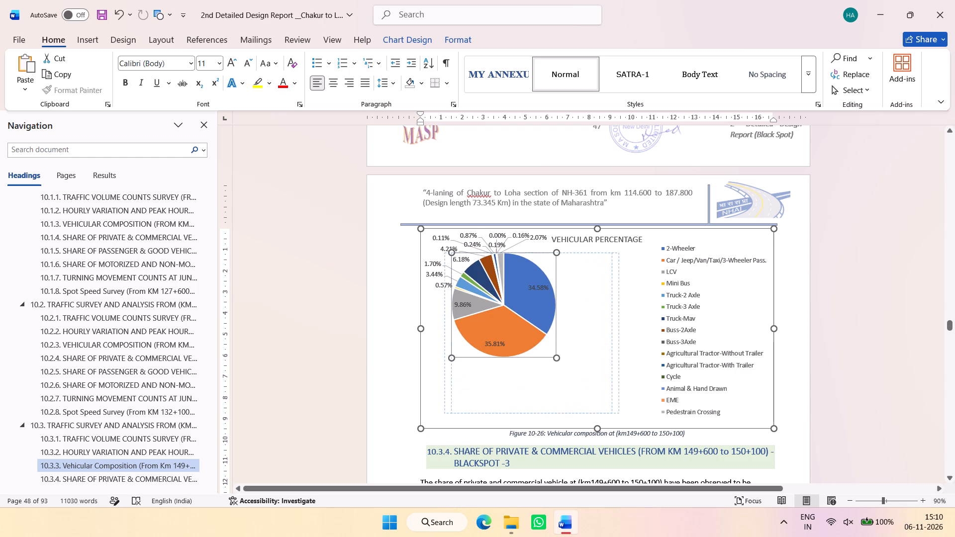
# Review the Blackspot-3 private and commercial, passenger and goods, and motorized and non-motorized shares, comparing paragraphs, captions, tables and charts.
pyautogui.scroll(-4, 632, 360)
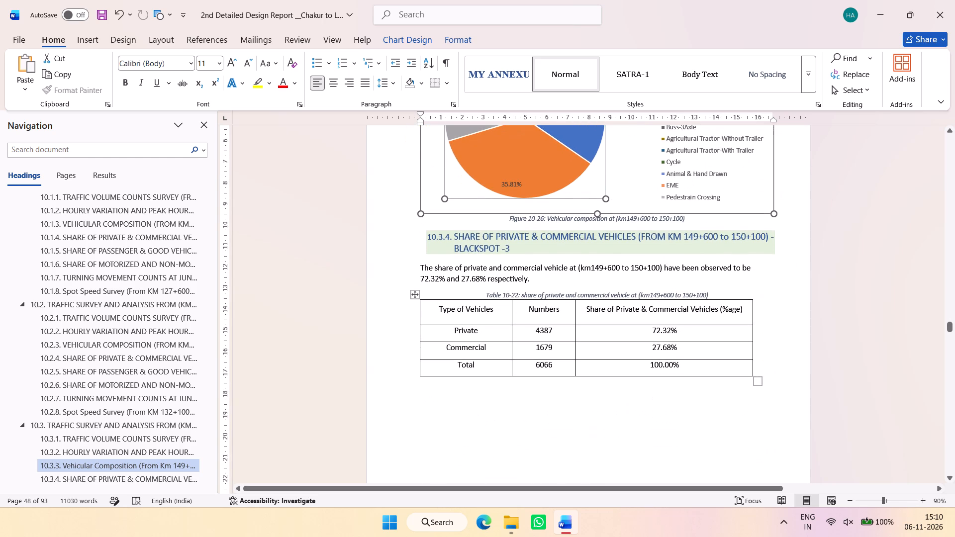
pyautogui.scroll(-6, 681, 292)
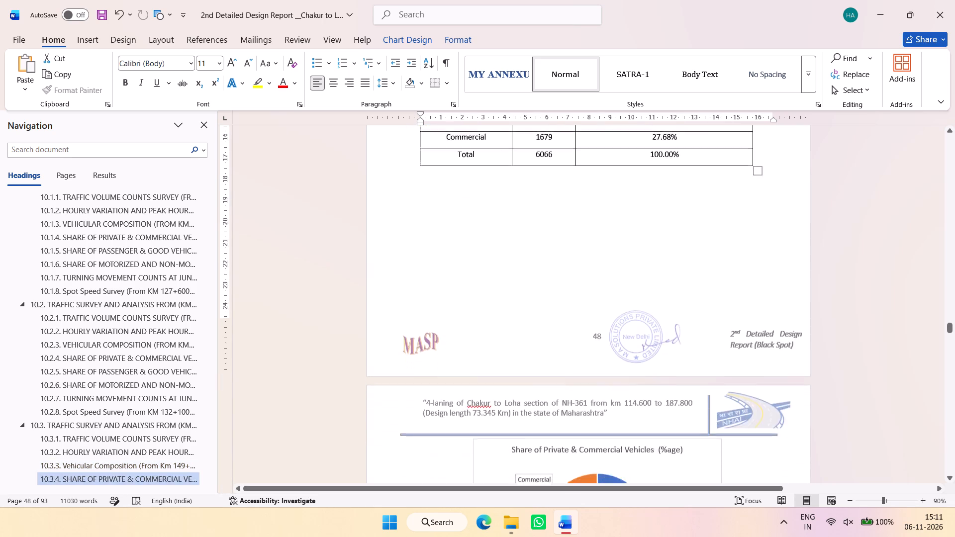
pyautogui.scroll(-4, 682, 294)
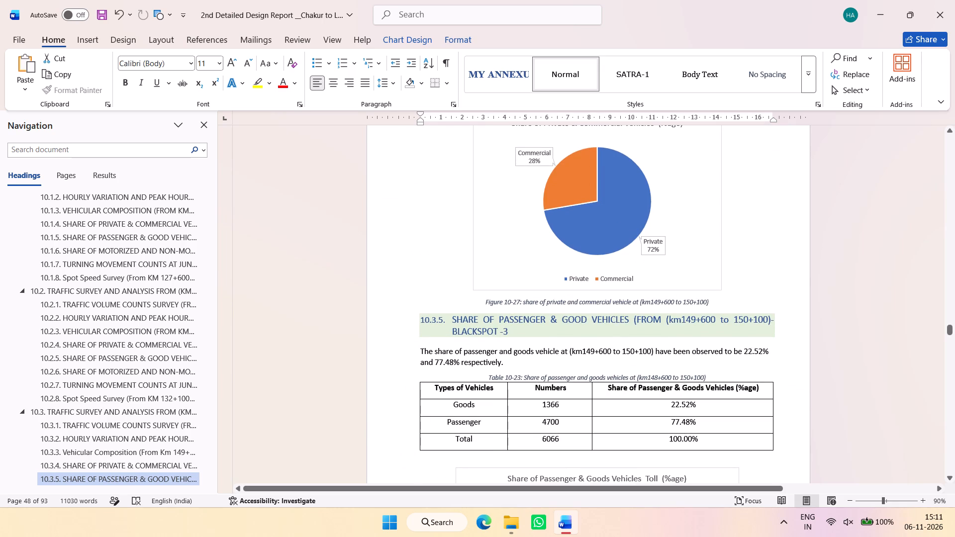
pyautogui.scroll(-2, 684, 302)
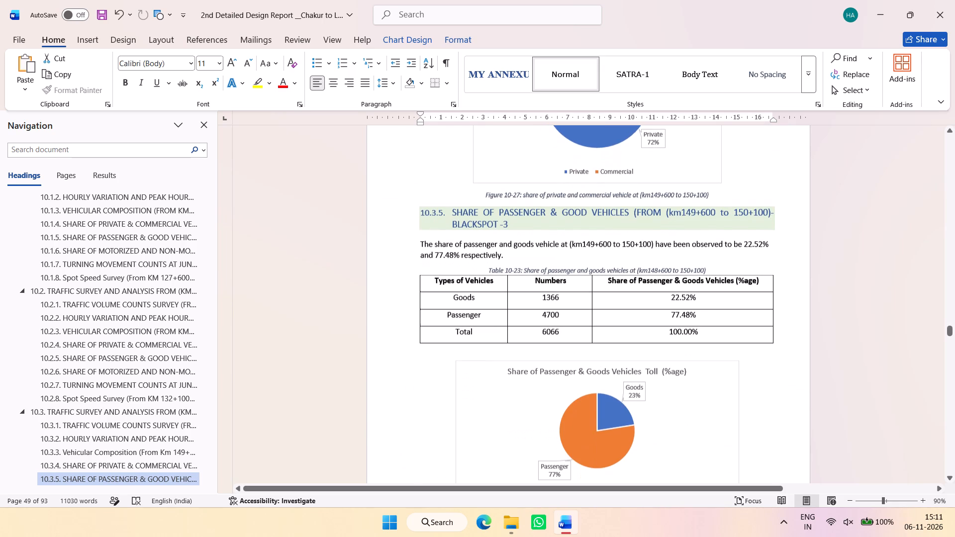
pyautogui.scroll(-9, 587, 301)
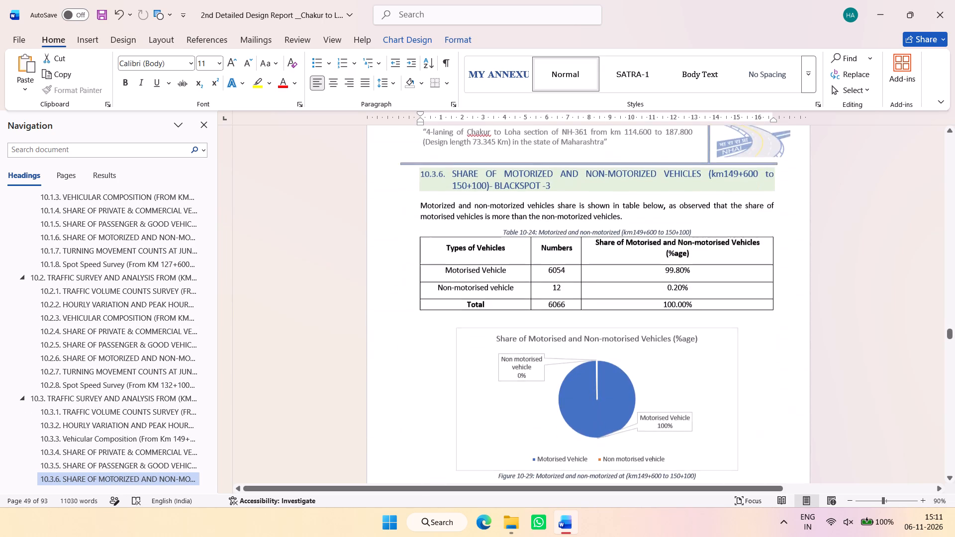
pyautogui.scroll(-9, 587, 303)
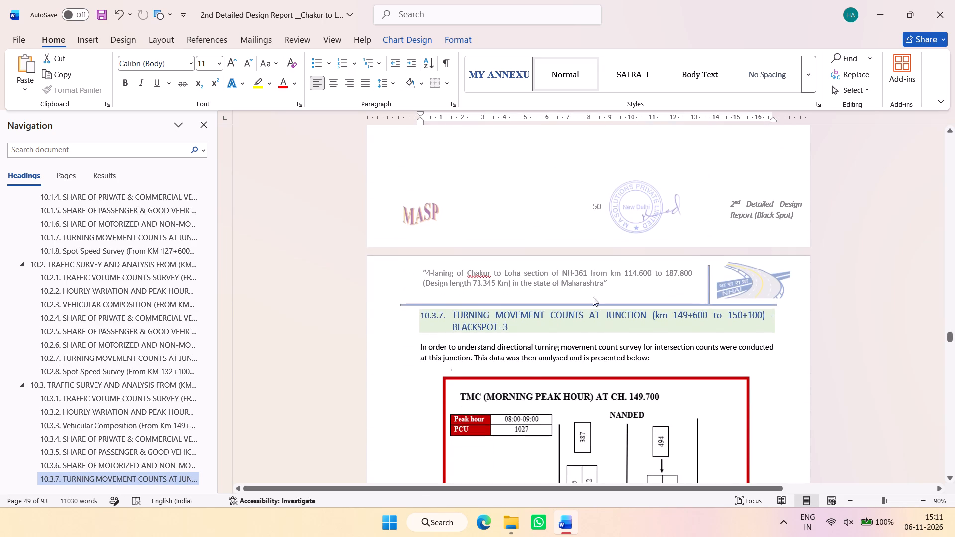
# Review the Blackspot-3 turning movement diagrams and the section 10.3.8 spot speed survey, checking its paragraphs against the charts and Table 10-27.
pyautogui.scroll(-13, 593, 297)
pyautogui.scroll(-14, 593, 297)
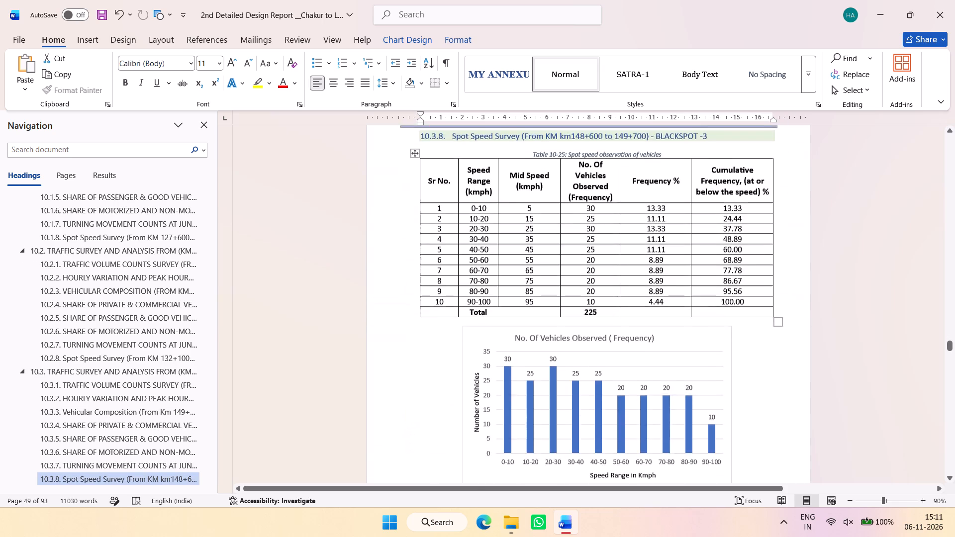
pyautogui.scroll(-16, 593, 297)
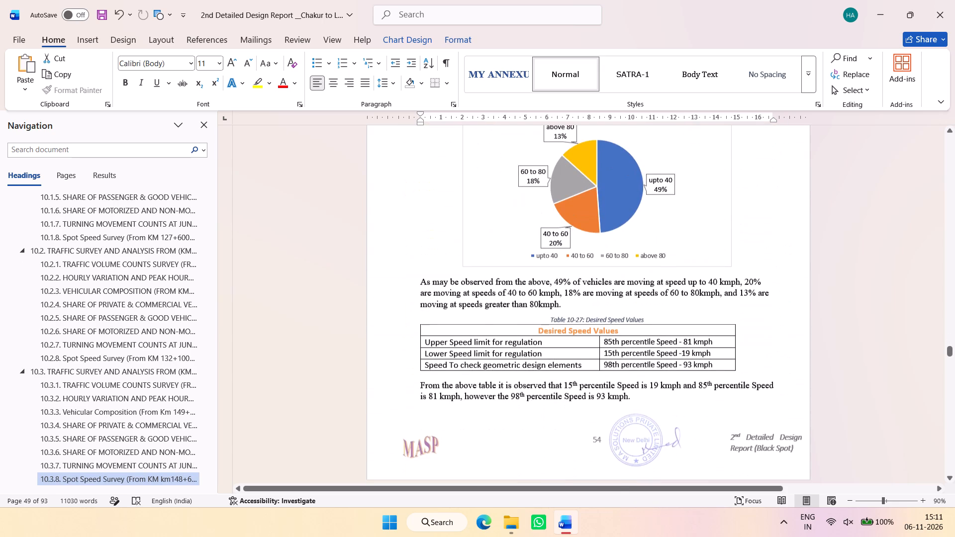
pyautogui.scroll(-10, 593, 297)
pyautogui.scroll(11, 593, 297)
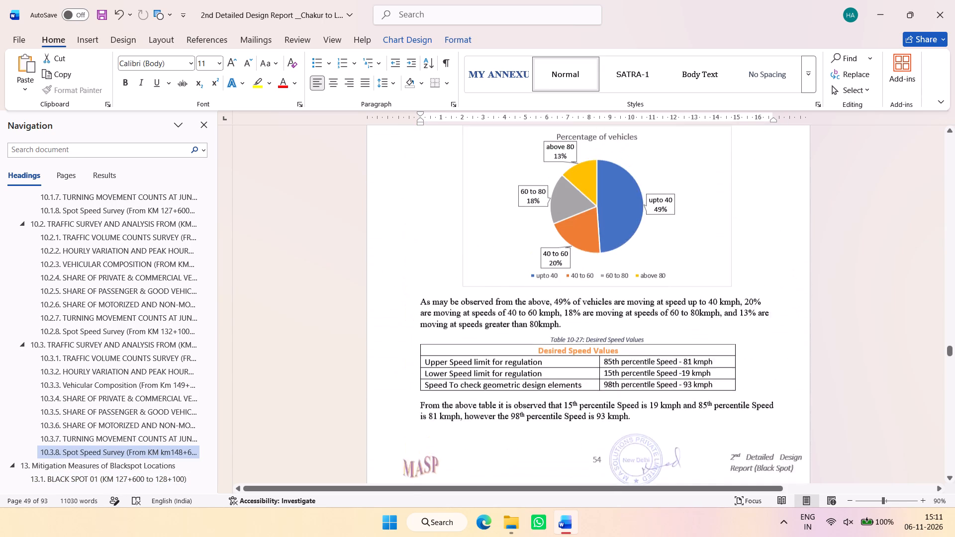
# Examine the Blackspot 01 mitigation recommendations in section 13.1.1, comparing site observations and photos with the short-term measures and page layout.
pyautogui.scroll(-20, 593, 297)
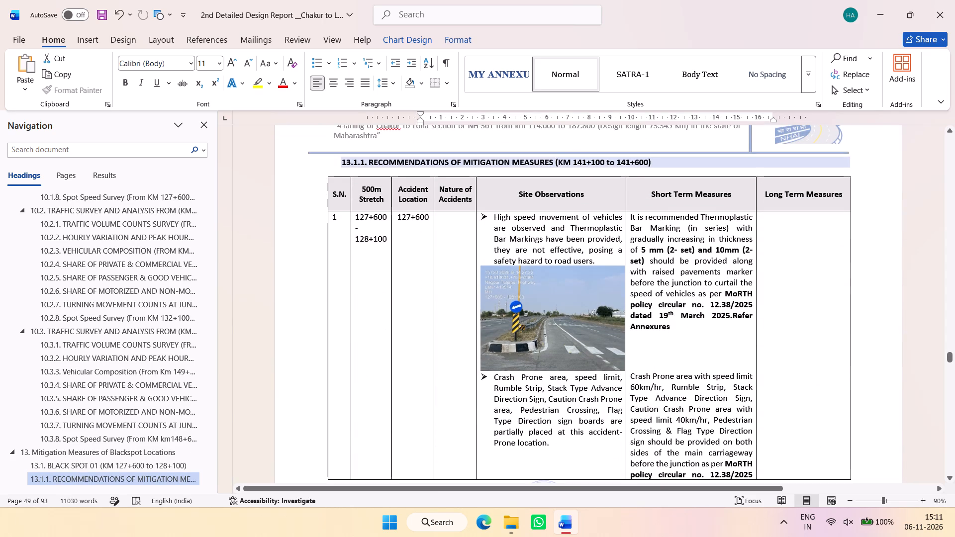
pyautogui.scroll(-2, 599, 295)
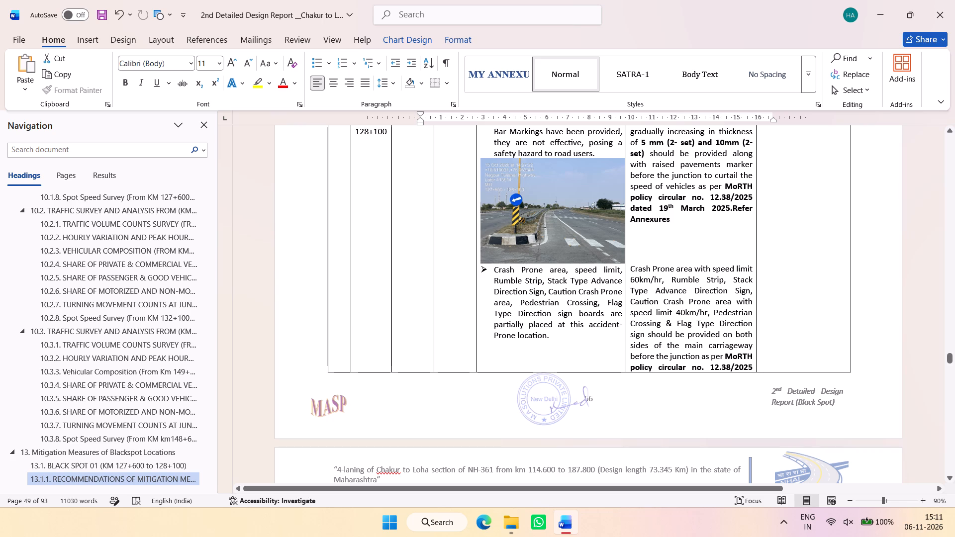
pyautogui.scroll(-8, 683, 291)
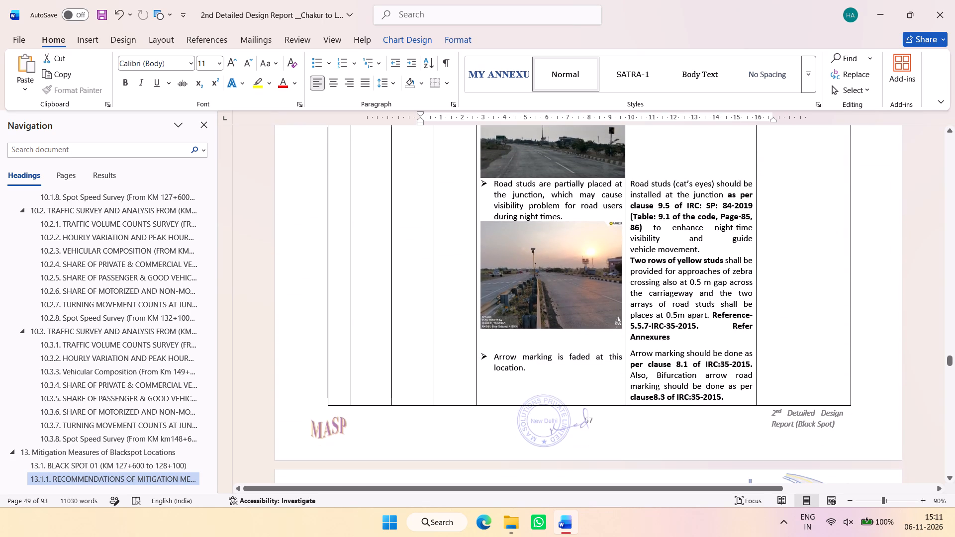
pyautogui.scroll(-1, 659, 318)
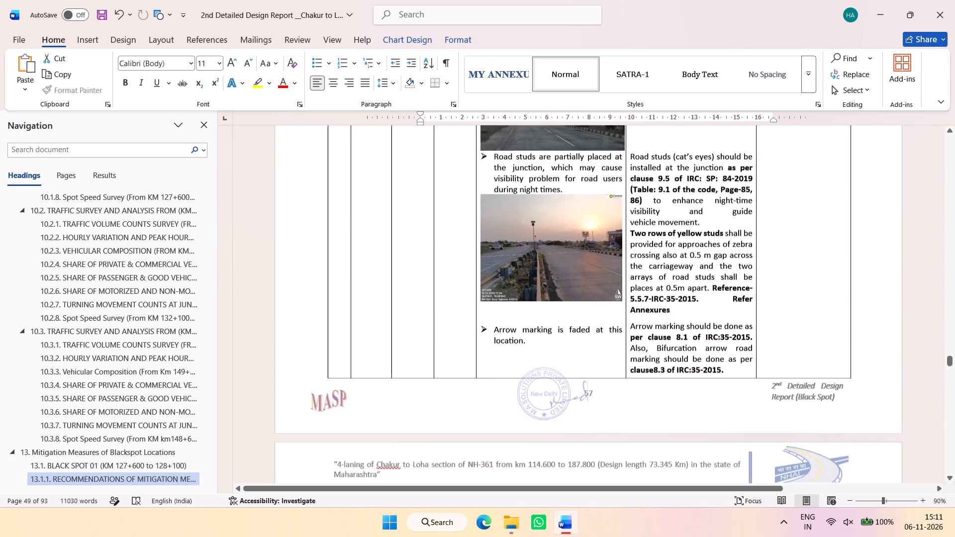
pyautogui.scroll(-5, 635, 309)
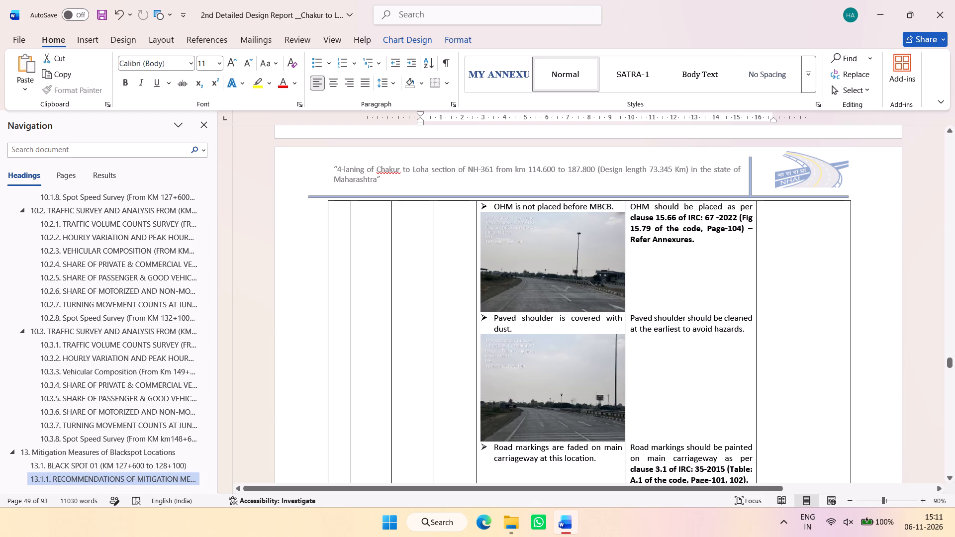
pyautogui.scroll(-6, 662, 300)
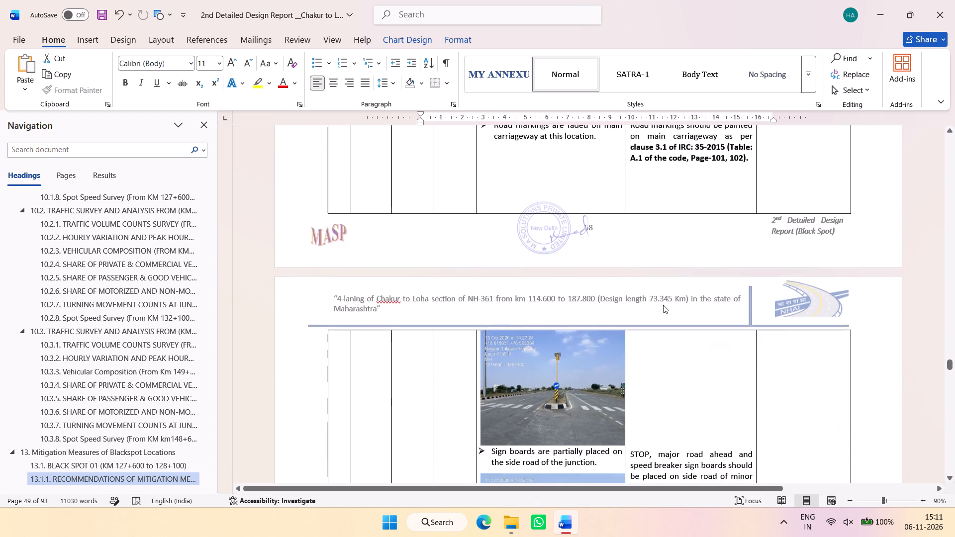
pyautogui.scroll(-3, 663, 304)
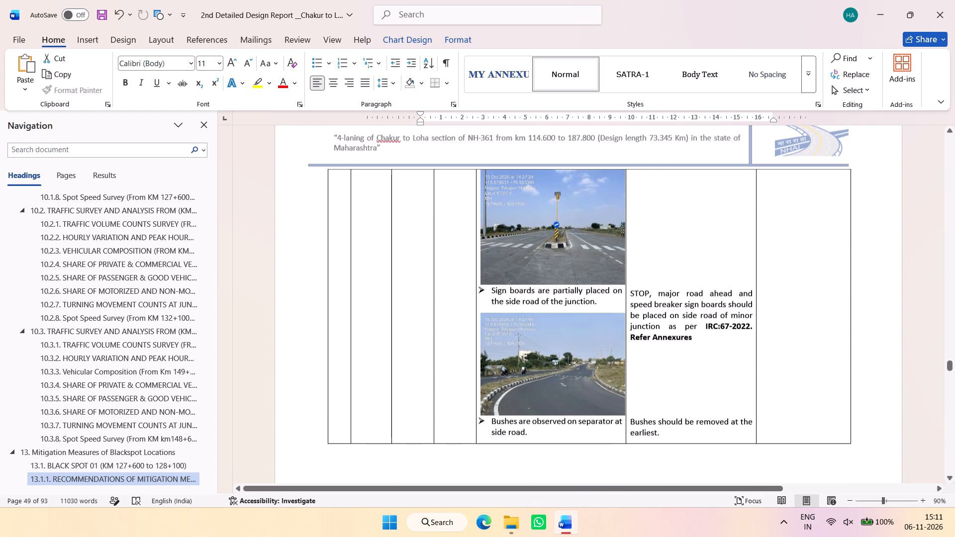
pyautogui.scroll(-7, 664, 308)
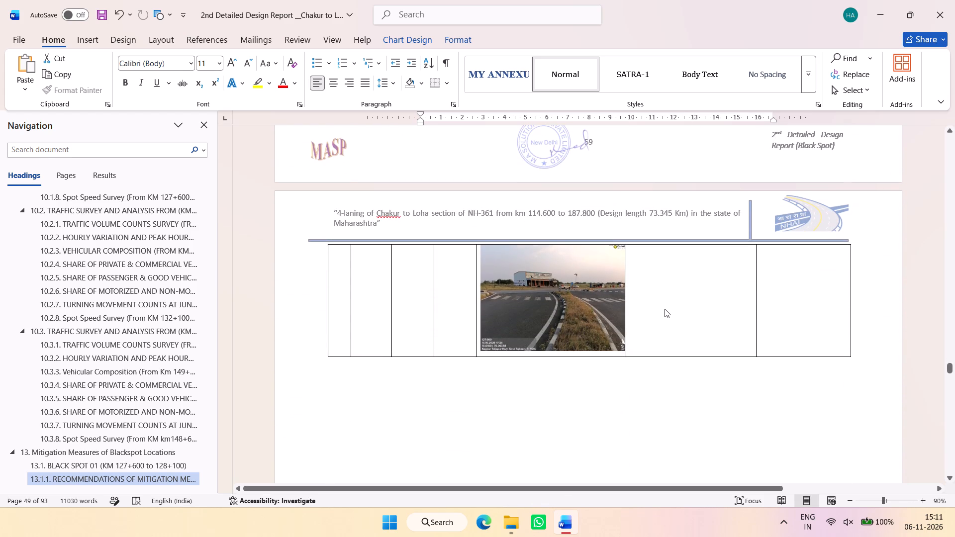
pyautogui.scroll(4, 664, 309)
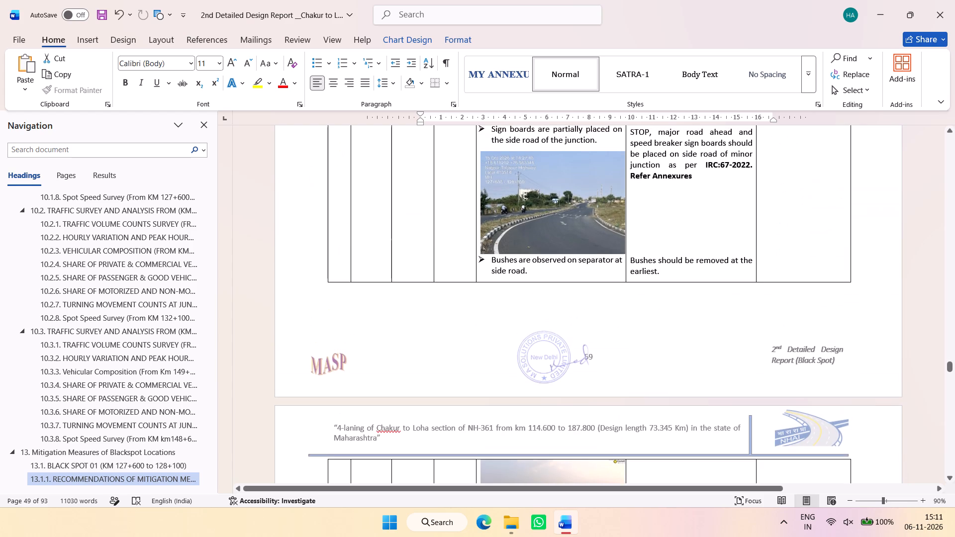
pyautogui.scroll(-3, 653, 302)
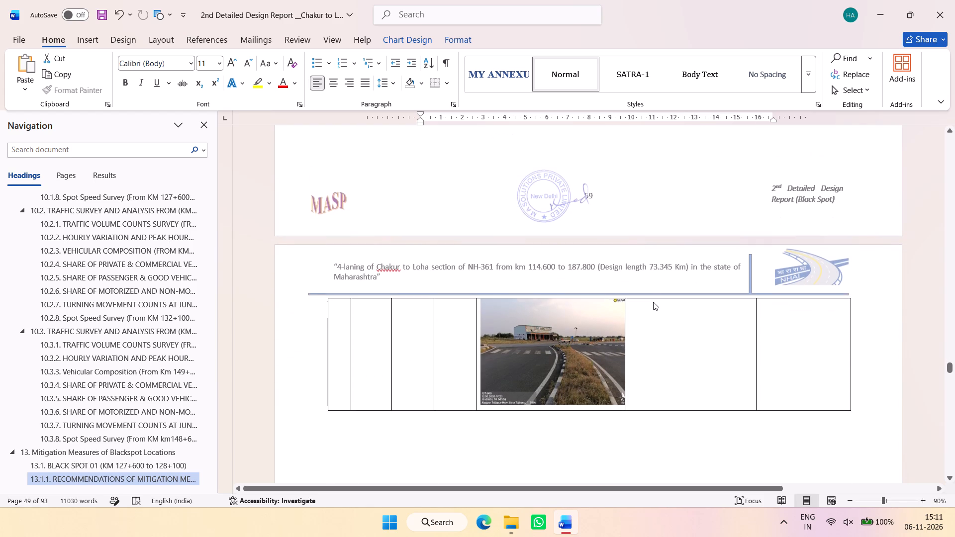
# Inspect the Blackspot 01 topographical survey and schematic design in section 13.1.2, including its chainages, signs, bar markings and notes.
pyautogui.scroll(-7, 653, 302)
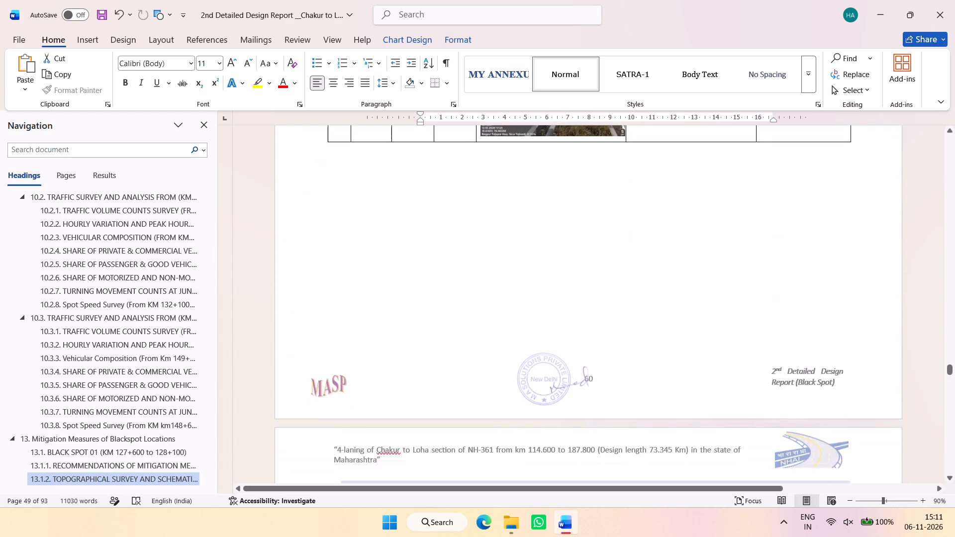
pyautogui.scroll(-6, 653, 302)
pyautogui.scroll(1, 653, 301)
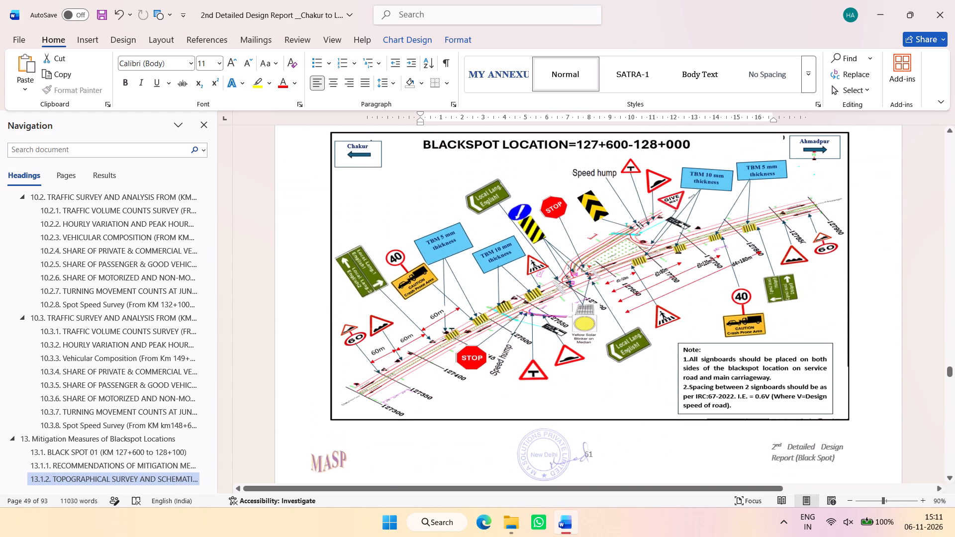
pyautogui.scroll(1, 653, 301)
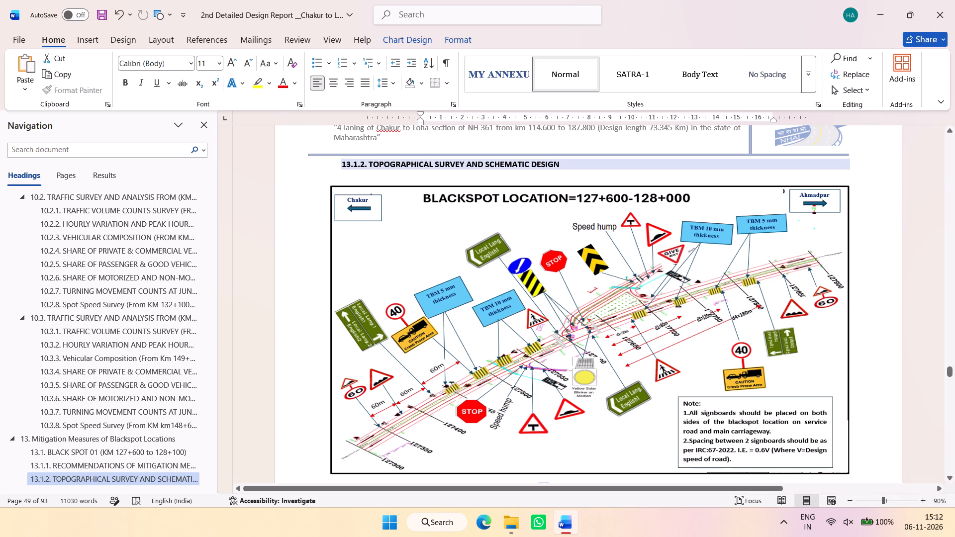
# Examine the Blackspot 02 location page and the section 13.2.1 recommendations table, comparing site observations with short-term and long-term measures.
pyautogui.scroll(-13, 462, 270)
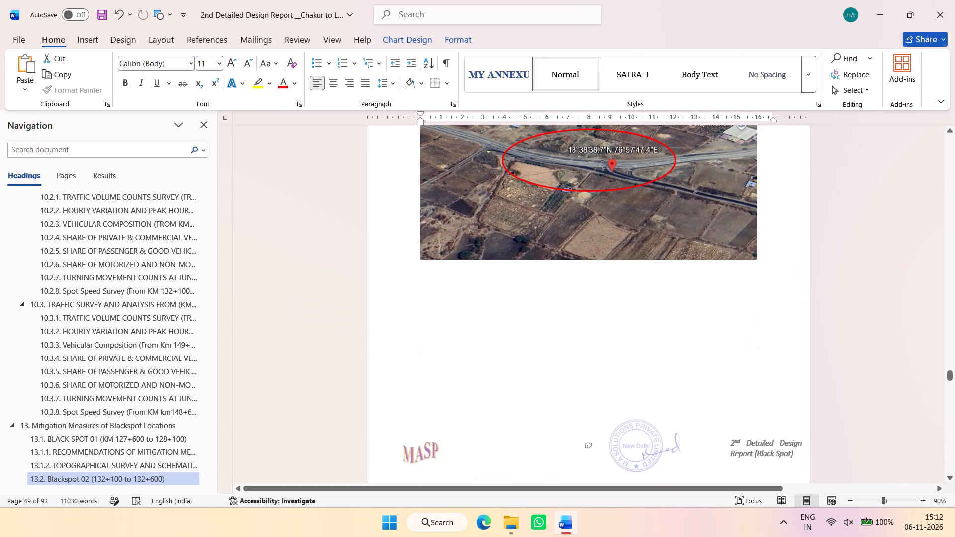
pyautogui.scroll(1, 560, 234)
pyautogui.scroll(-9, 627, 255)
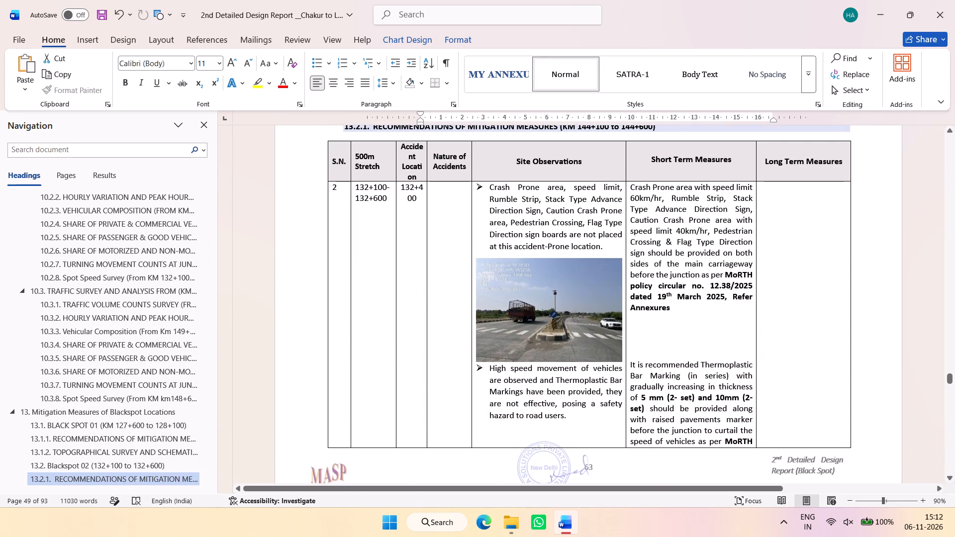
pyautogui.scroll(-8, 609, 315)
pyautogui.scroll(-1, 639, 276)
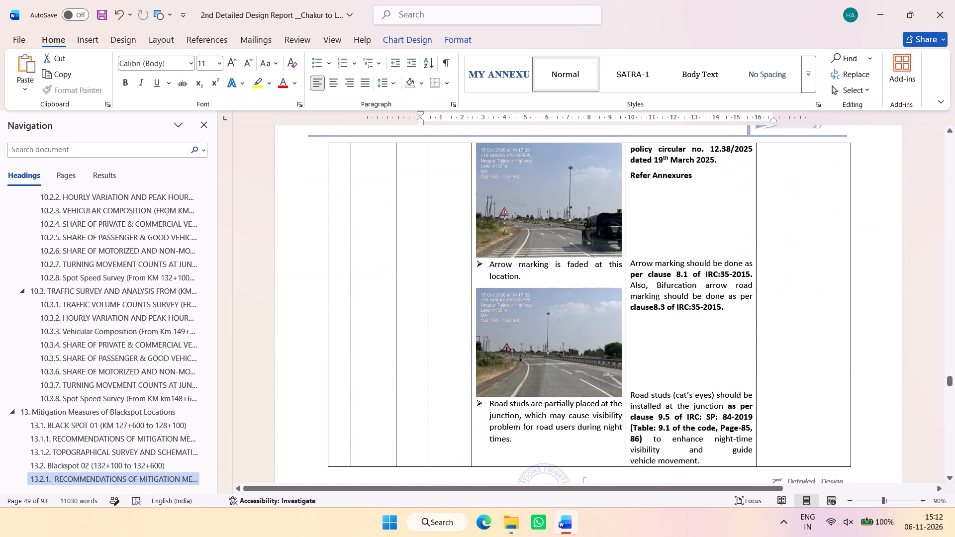
pyautogui.scroll(-10, 639, 276)
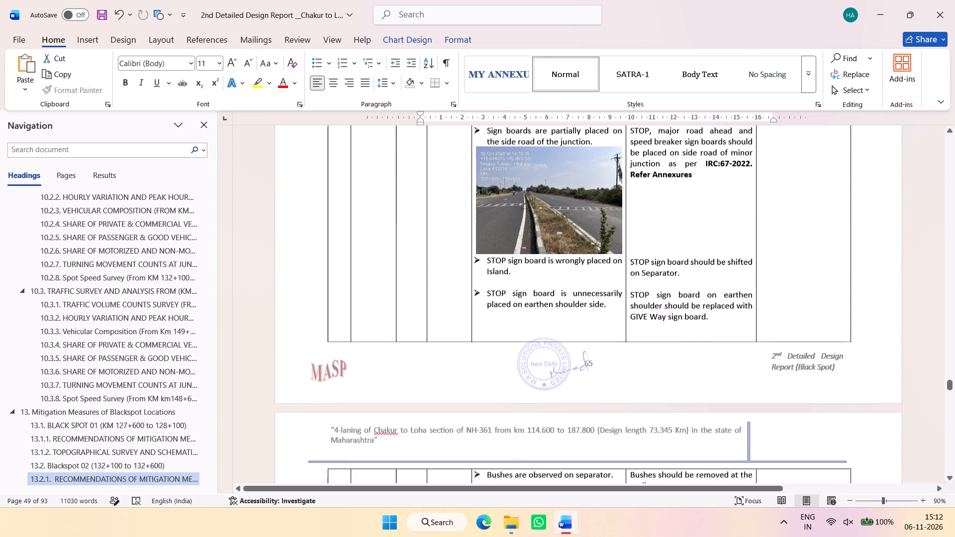
pyautogui.scroll(-4, 633, 293)
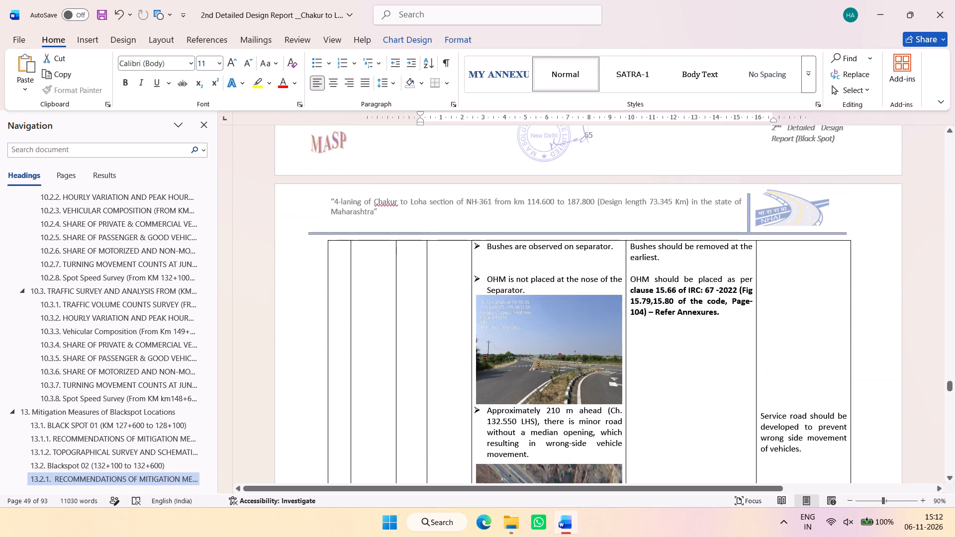
pyautogui.scroll(-6, 633, 293)
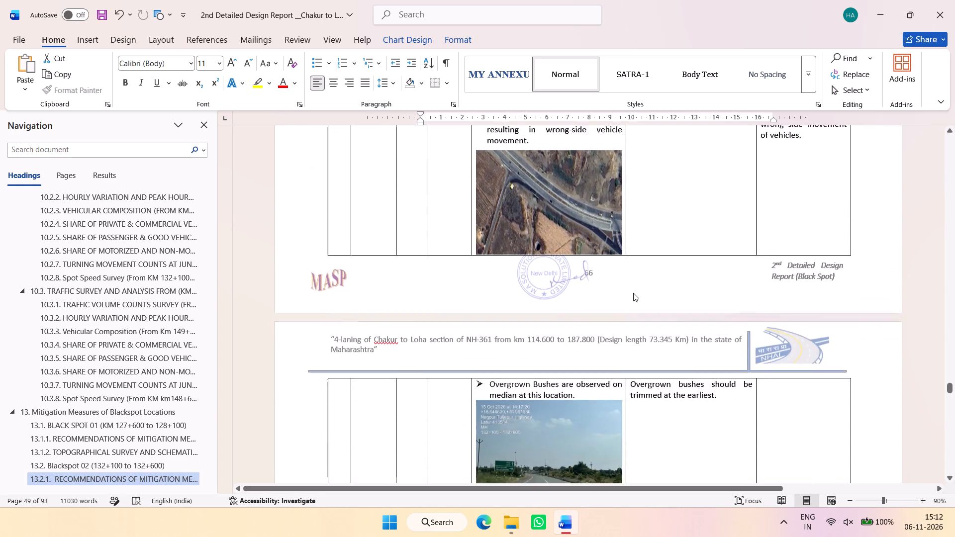
# Inspect the Blackspot 02 topographical survey and schematic design in section 13.2.2, including its chainages, signs, bar markings and notes.
pyautogui.scroll(-16, 633, 293)
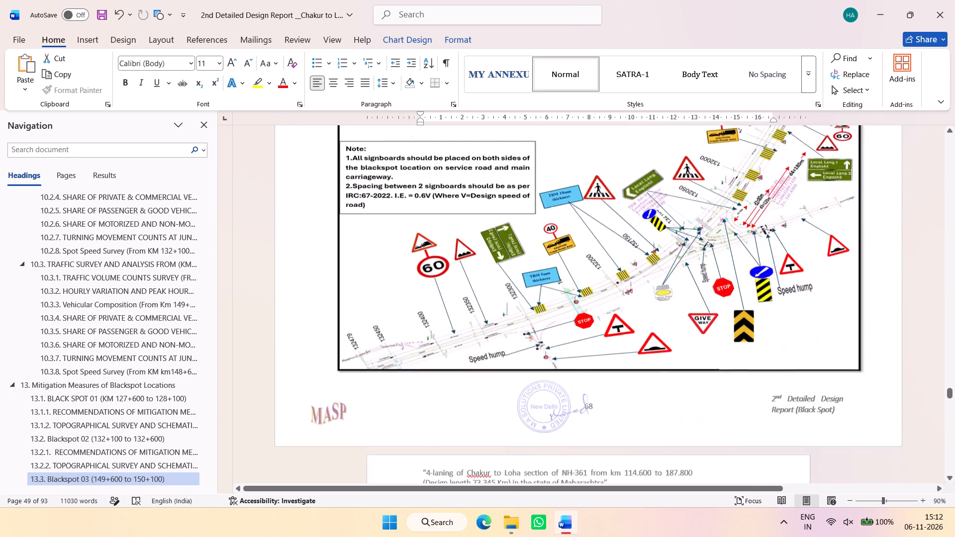
pyautogui.scroll(3, 633, 293)
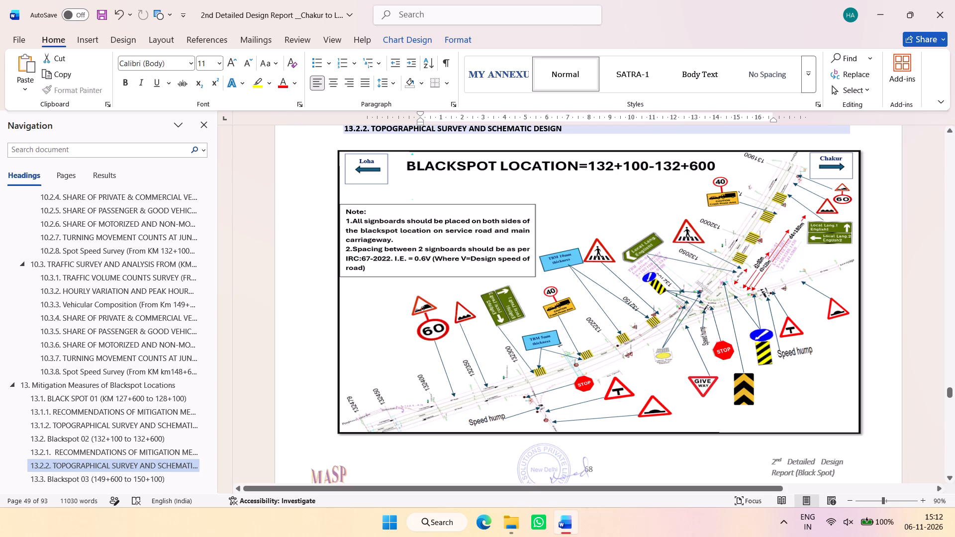
# Delete the single stop line marking paragraph from the Blackspot 03 short-term measures and add blank lines to realign the arrow marking measure.
pyautogui.scroll(-12, 707, 336)
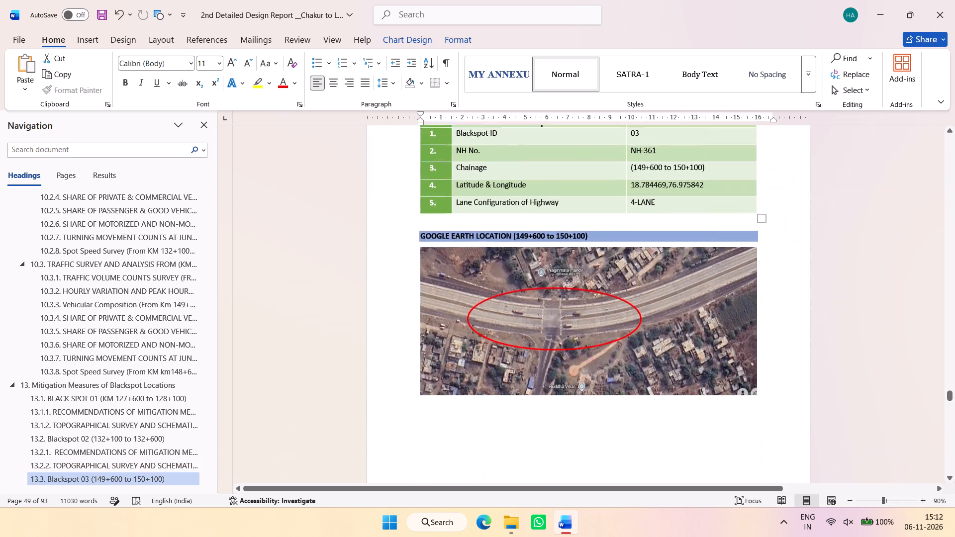
pyautogui.scroll(-1, 707, 342)
pyautogui.scroll(2, 703, 341)
pyautogui.scroll(-13, 699, 332)
pyautogui.scroll(5, 700, 332)
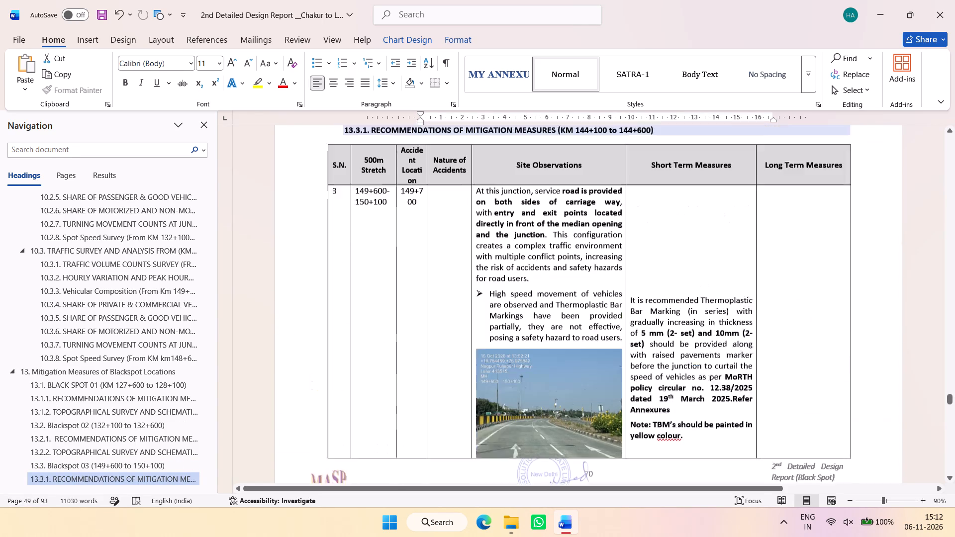
pyautogui.scroll(-6, 700, 332)
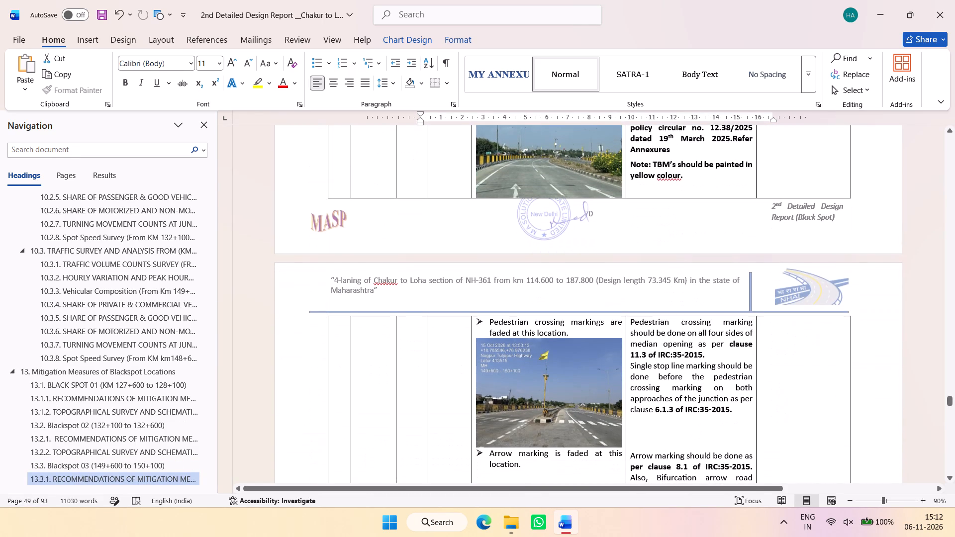
pyautogui.scroll(-3, 700, 332)
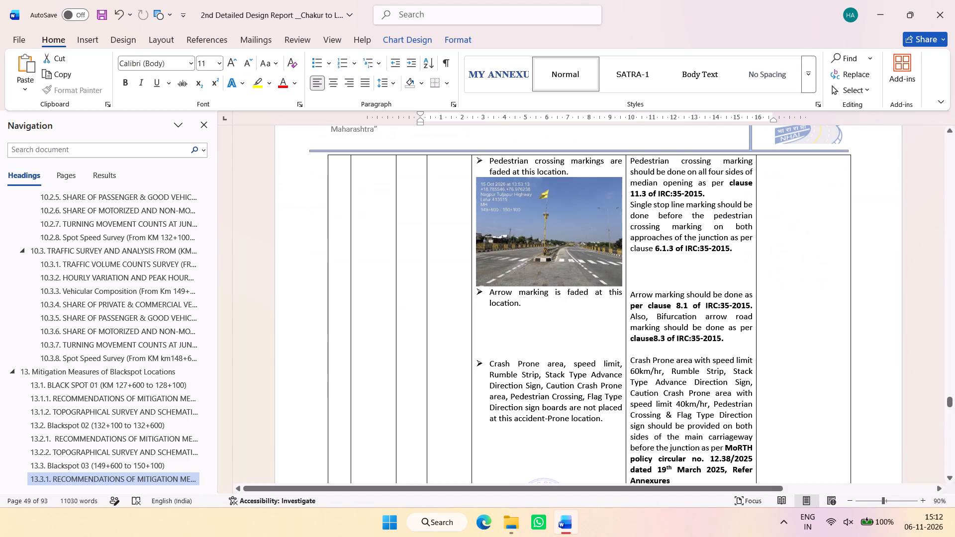
pyautogui.moveTo(736, 249); pyautogui.dragTo(638, 203)
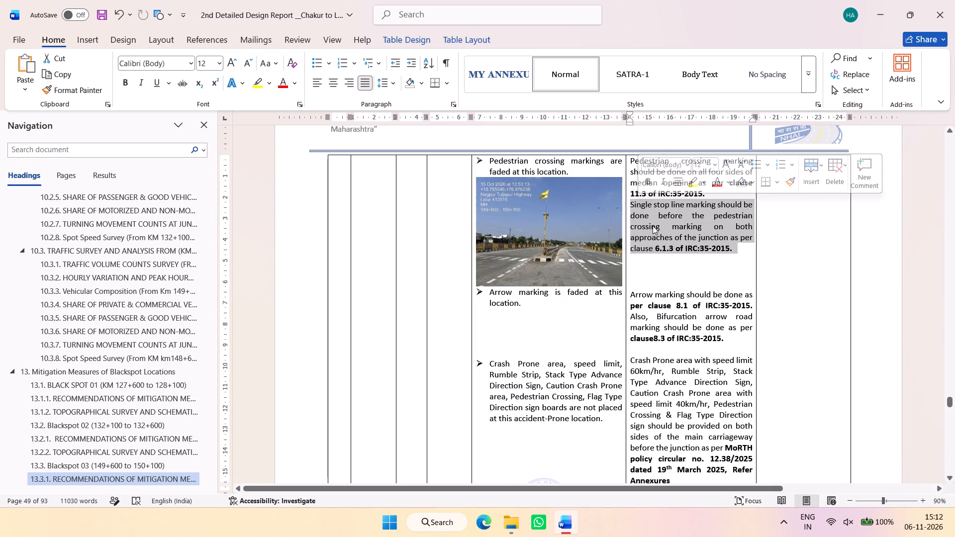
pyautogui.press('Delete')
pyautogui.press('Return')
pyautogui.press('Return')
pyautogui.press('Return')
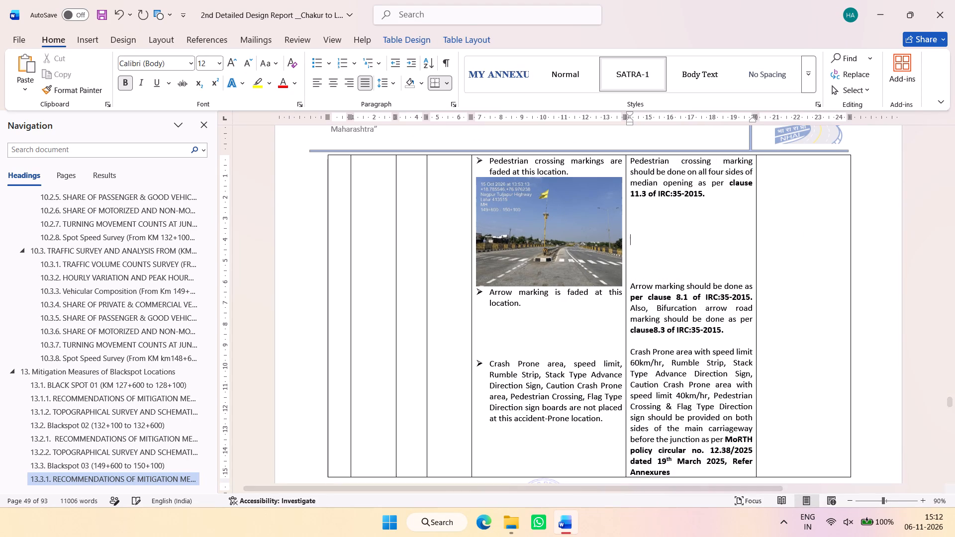
pyautogui.press('Return')
pyautogui.press('Delete')
# Remove one blank line between the faded arrow marking and crash prone area observations in the Blackspot 03 table.
pyautogui.scroll(-1, 670, 256)
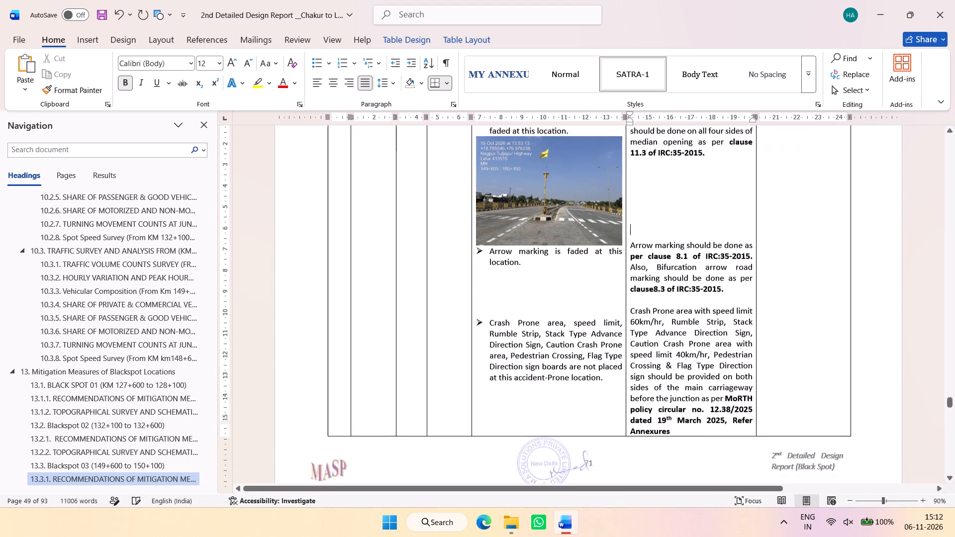
pyautogui.scroll(-1, 670, 256)
pyautogui.click(559, 248)
pyautogui.press('Delete')
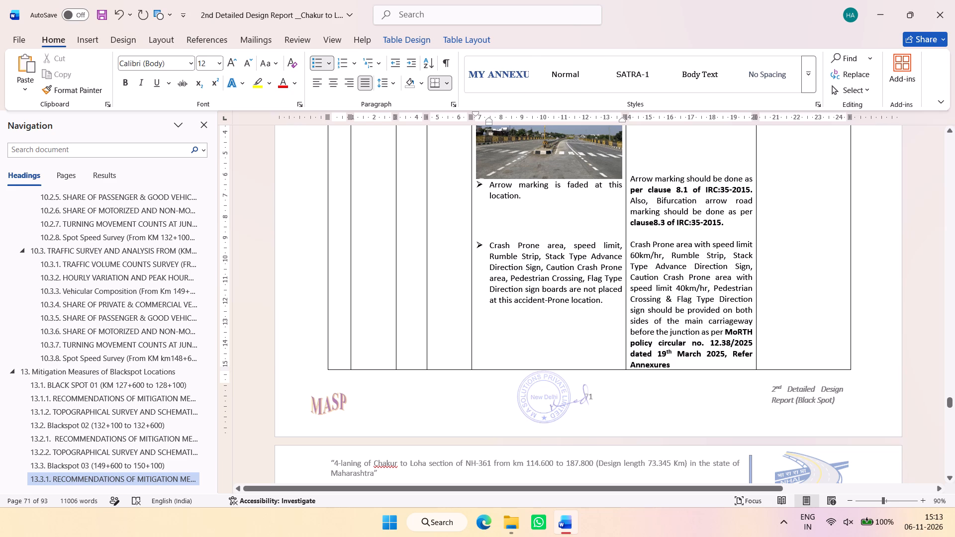
# Review the remaining Blackspot 03 recommendations and remove the blank line above the chevron marking measure with road studs.
pyautogui.scroll(-1, 663, 295)
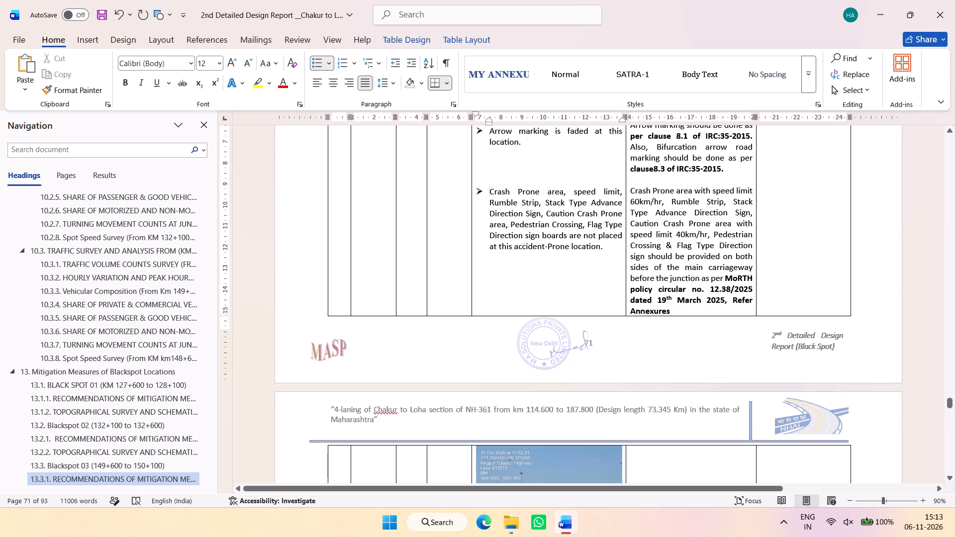
pyautogui.scroll(-6, 677, 214)
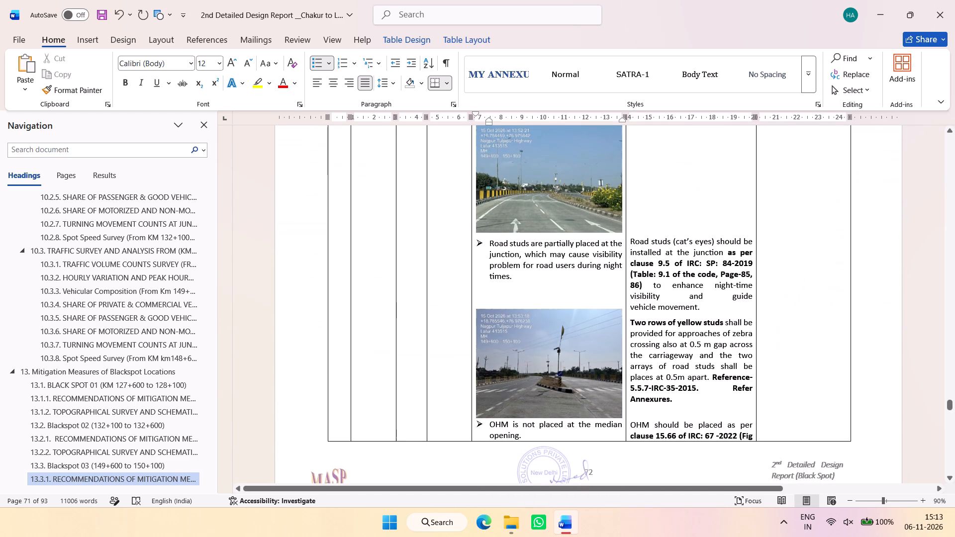
pyautogui.scroll(-9, 677, 215)
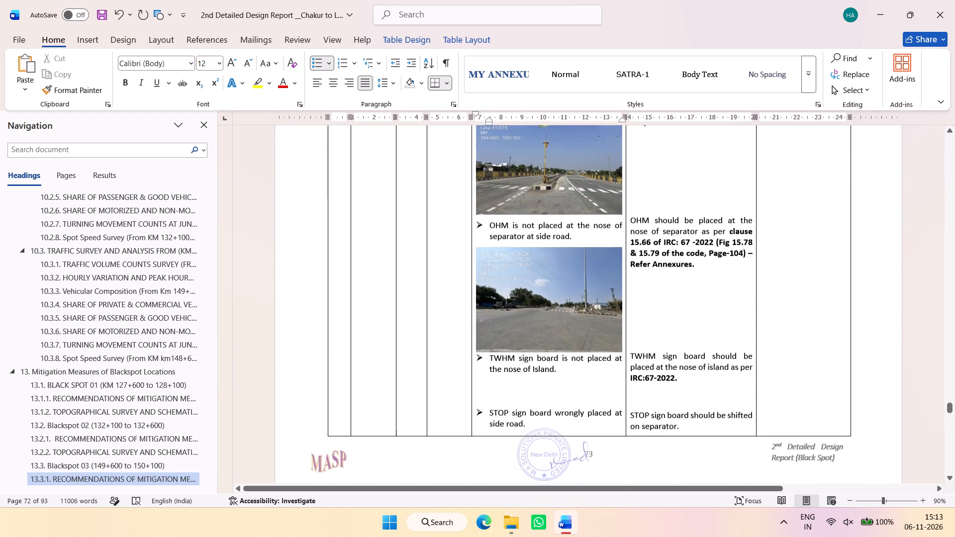
pyautogui.scroll(-7, 677, 215)
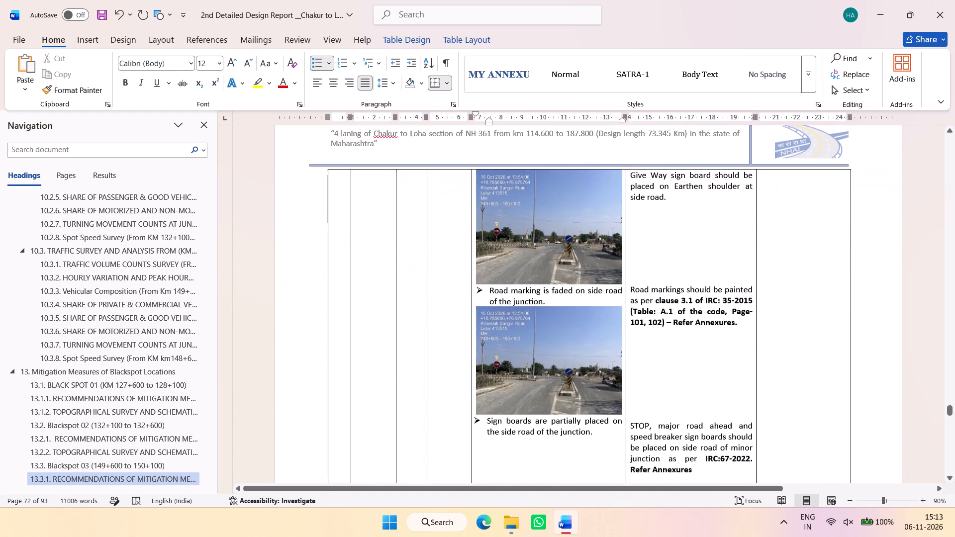
pyautogui.scroll(-7, 677, 216)
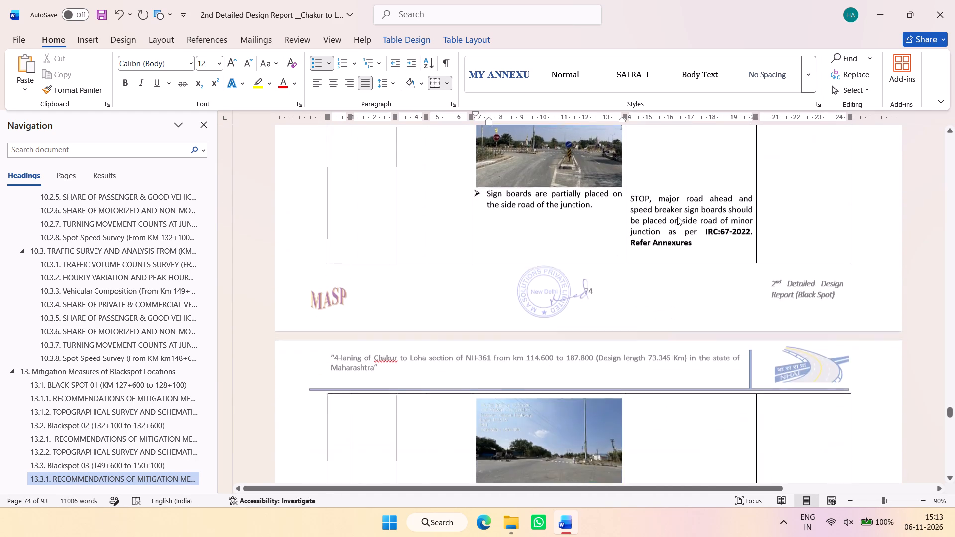
pyautogui.scroll(-1, 677, 217)
pyautogui.click(651, 311)
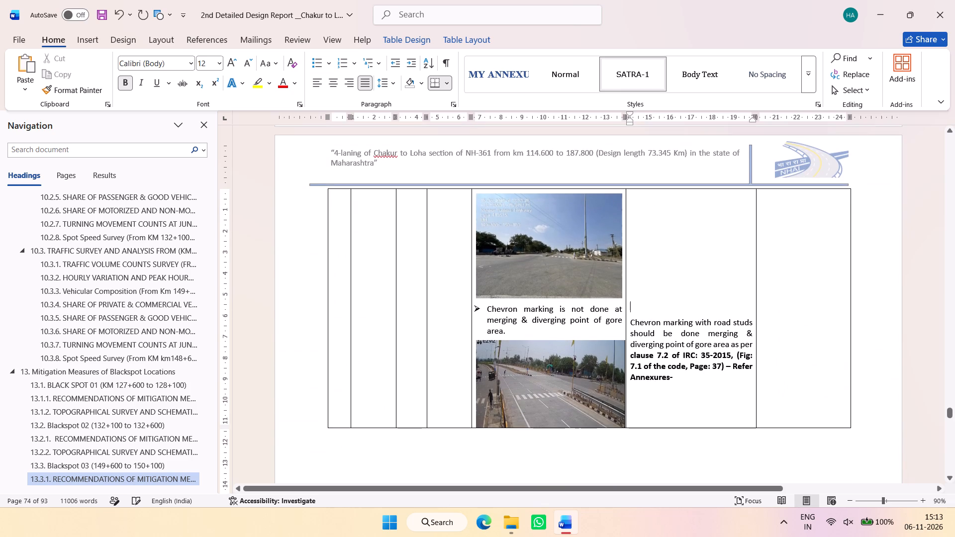
pyautogui.press('Delete')
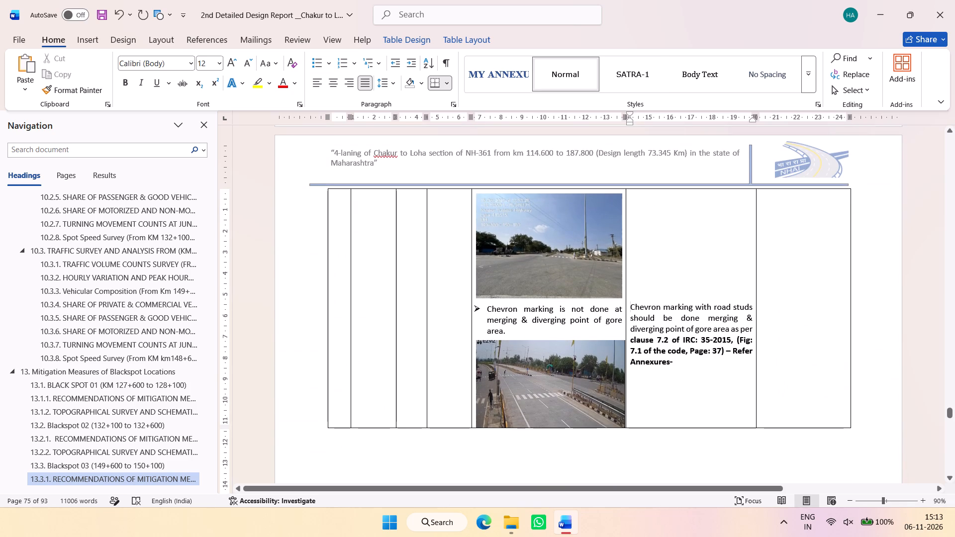
# Inspect the Blackspot 03 topographical survey and schematic design in section 13.3.2, including its signs, bar markings and notes.
pyautogui.scroll(-7, 678, 273)
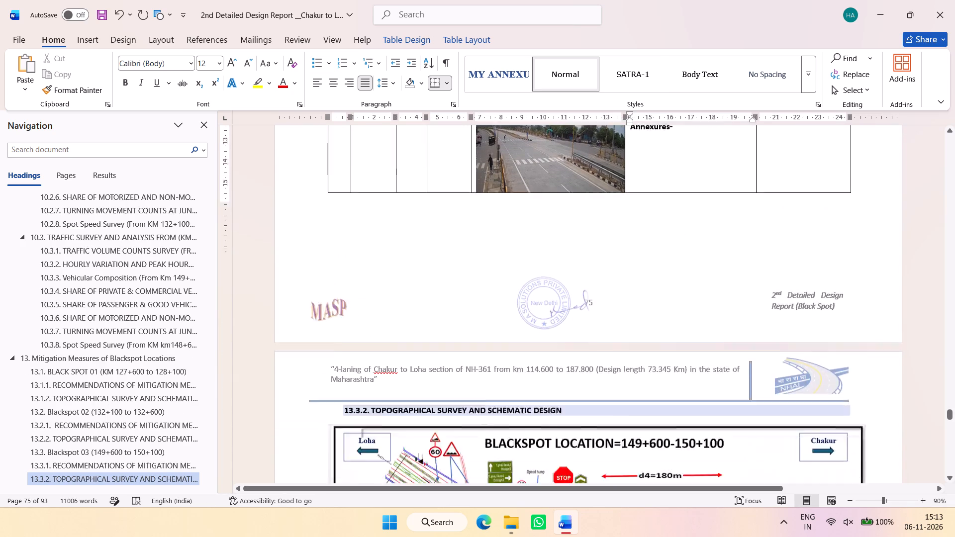
pyautogui.scroll(-4, 678, 273)
pyautogui.scroll(1, 678, 274)
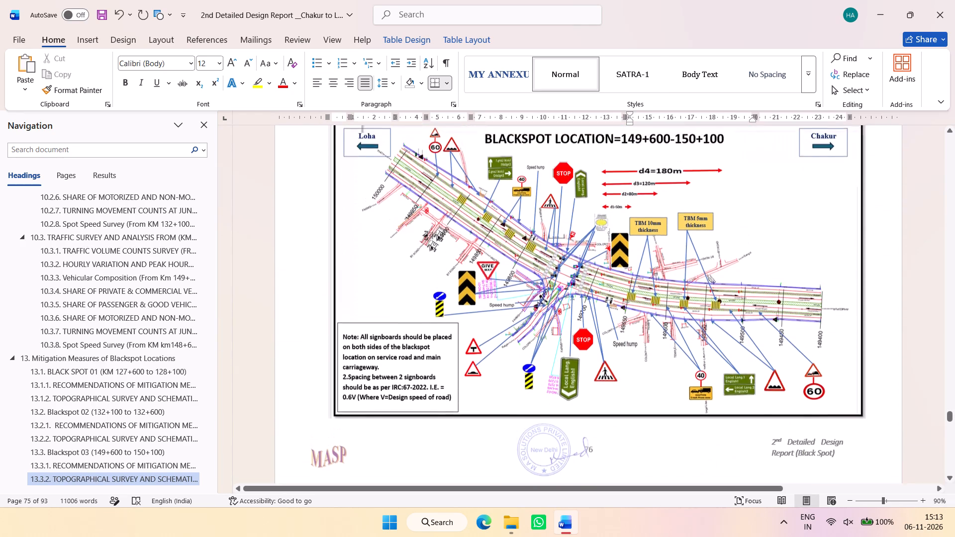
# Examine the section 14 budgetary estimates table for Chakur-Loha, from transverse bar markings through to the grand total.
pyautogui.scroll(-11, 678, 274)
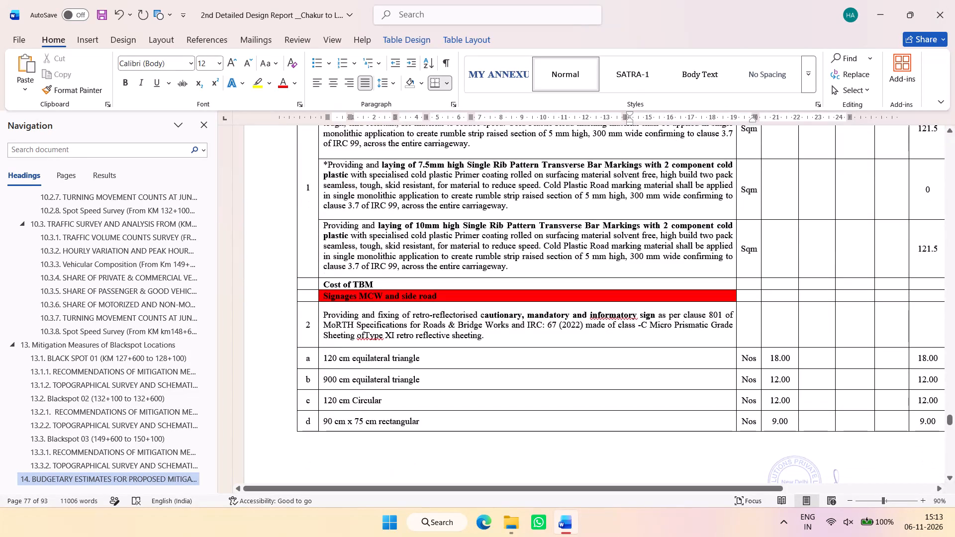
pyautogui.keyDown('ctrl'); pyautogui.scroll(-4, 678, 274); pyautogui.keyUp('ctrl')
pyautogui.keyDown('ctrl'); pyautogui.scroll(2, 593, 246); pyautogui.keyUp('ctrl')
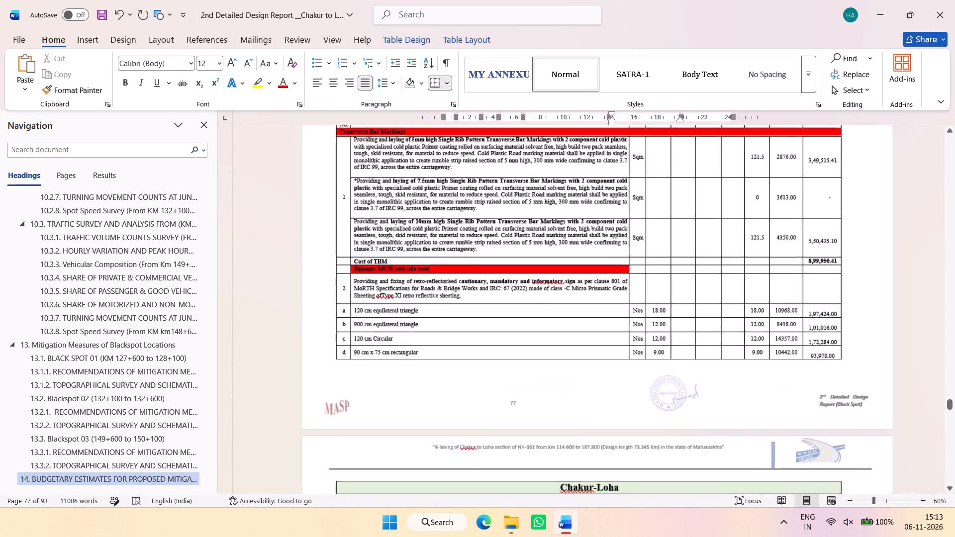
pyautogui.scroll(2, 631, 242)
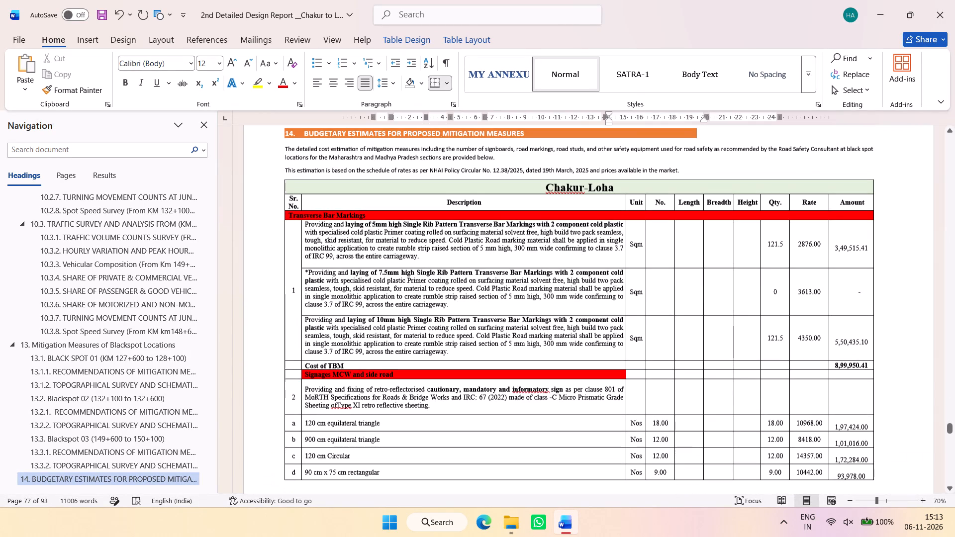
pyautogui.scroll(-13, 512, 254)
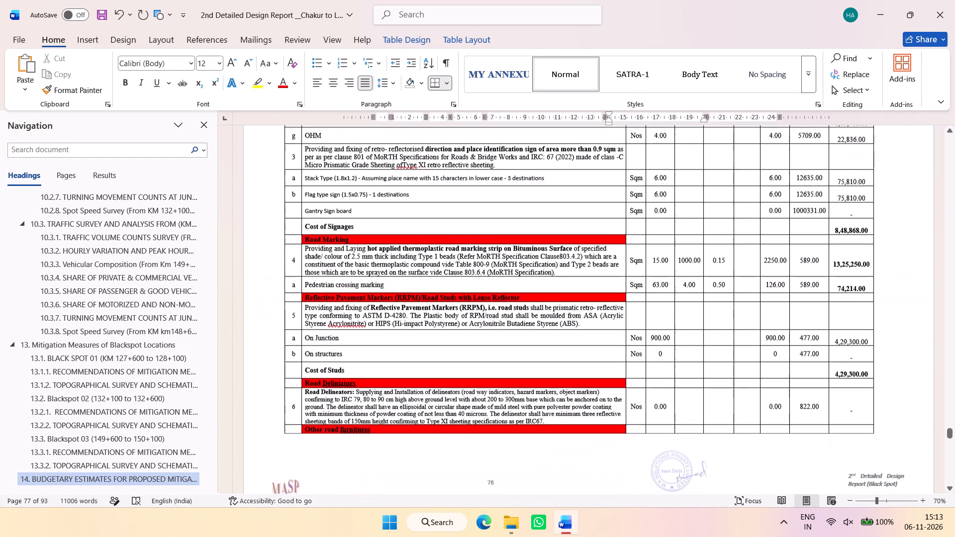
pyautogui.scroll(-13, 516, 258)
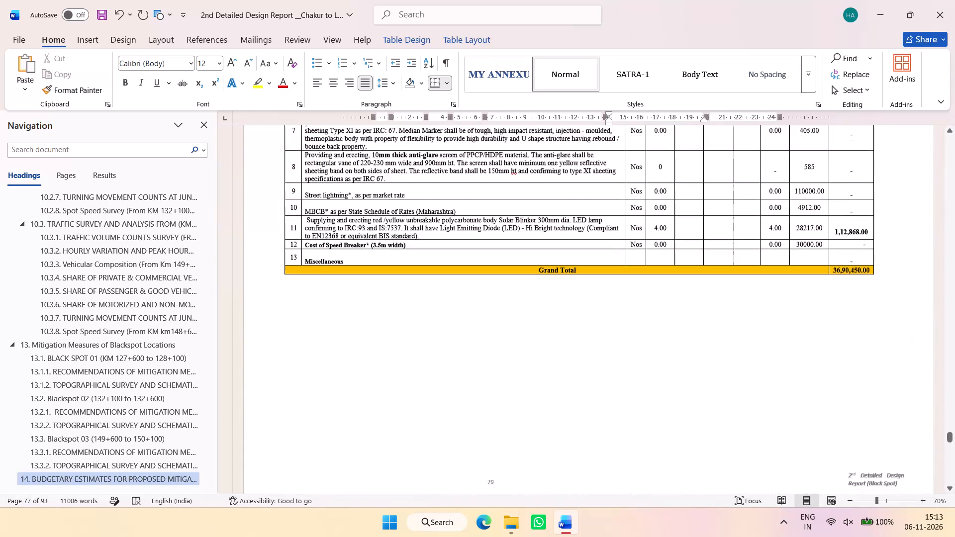
pyautogui.scroll(-6, 516, 259)
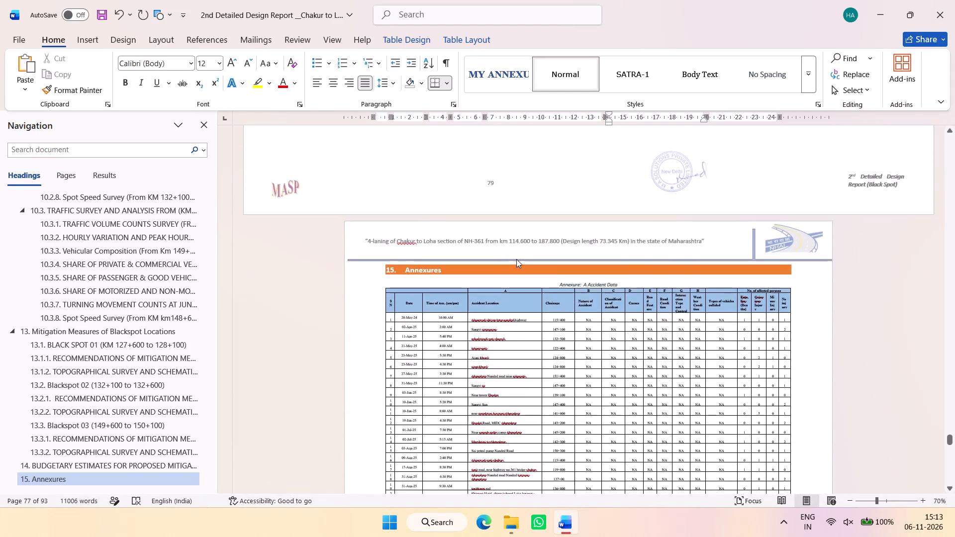
pyautogui.scroll(7, 517, 259)
# Save the report.
pyautogui.click(21, 37)
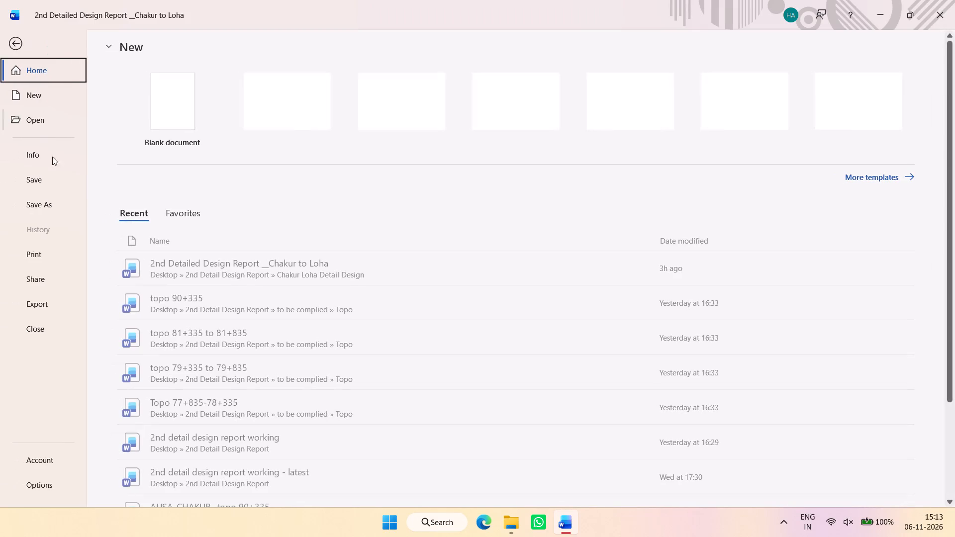
pyautogui.click(42, 177)
# Inspect the Blackspot 01 schematic design in section 13.1.2 up close, including its direction labels, chainages, bar marking distances and signs.
pyautogui.scroll(11, 315, 255)
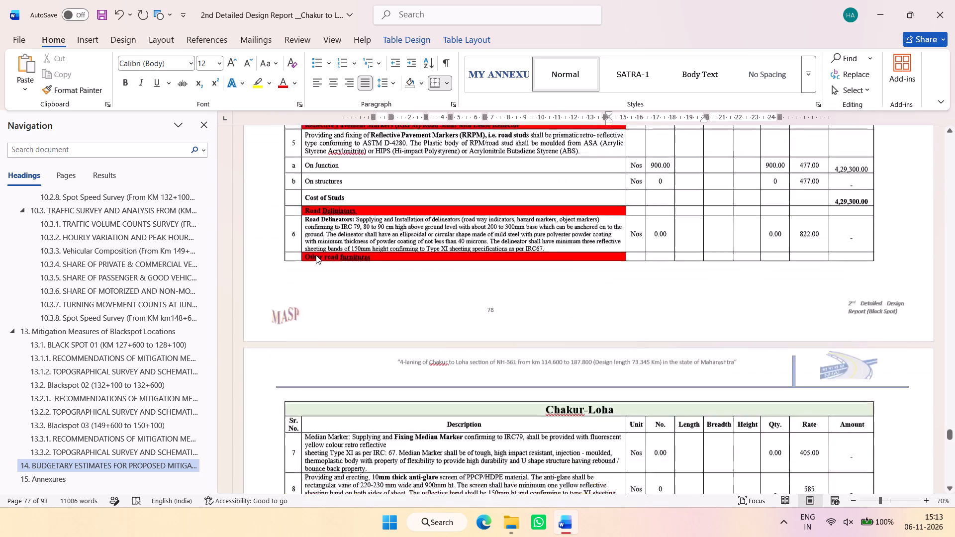
pyautogui.scroll(13, 453, 253)
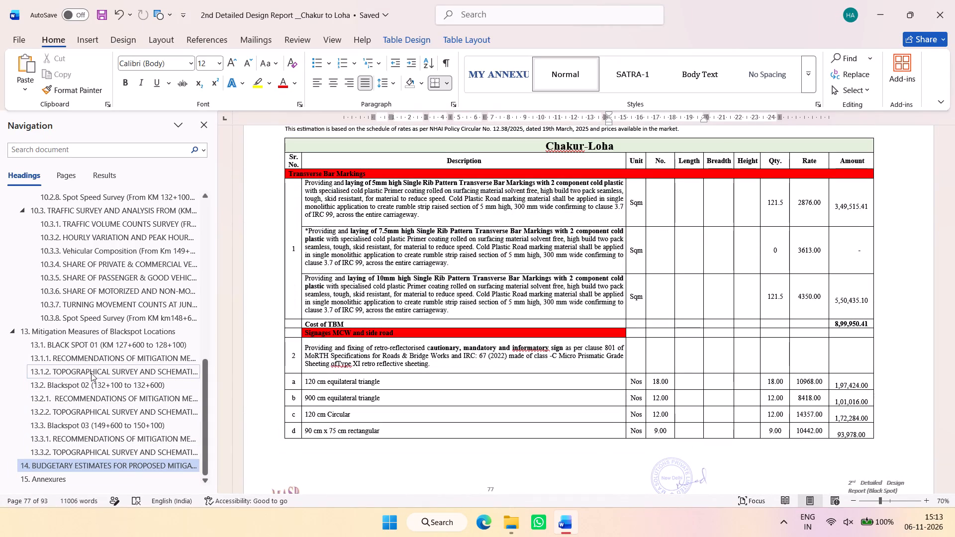
pyautogui.click(91, 373)
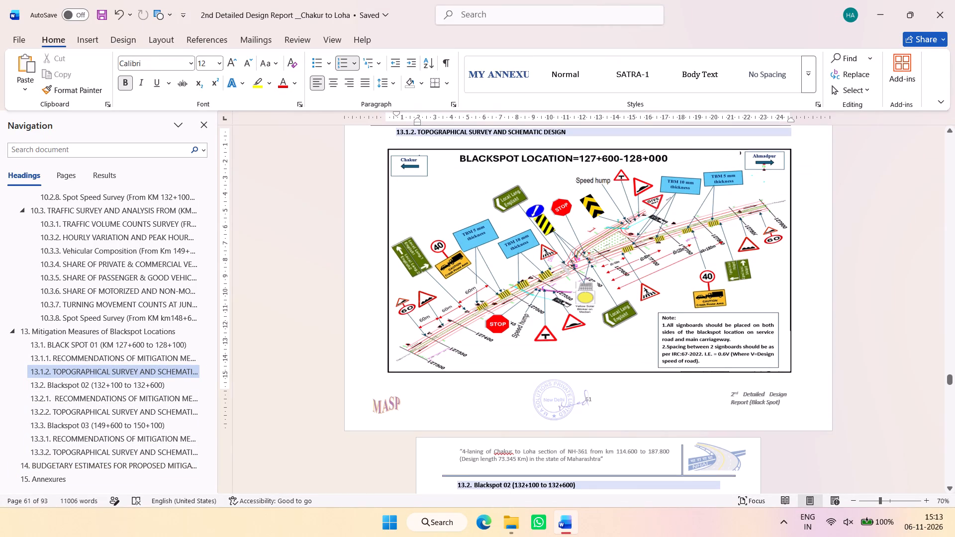
pyautogui.keyDown('ctrl'); pyautogui.scroll(9, 653, 258); pyautogui.keyUp('ctrl')
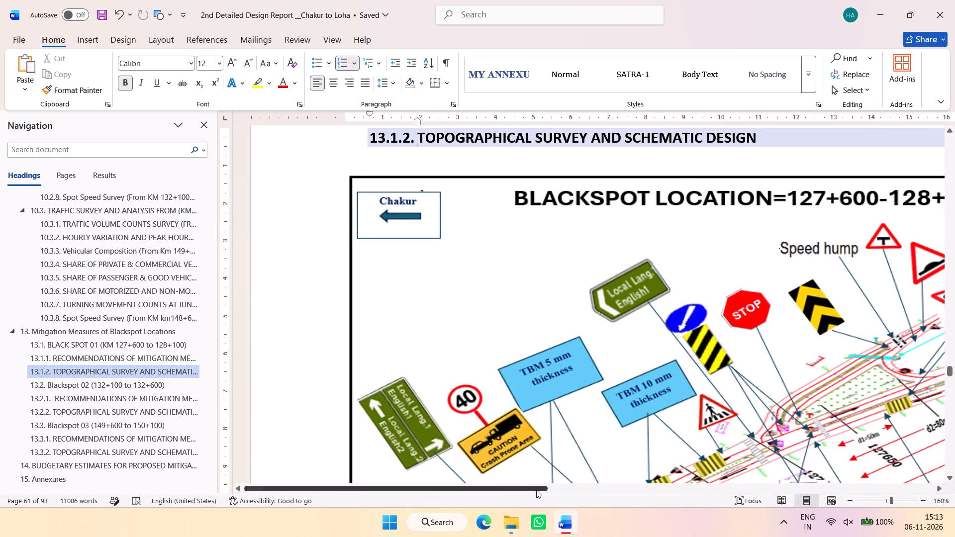
pyautogui.moveTo(536, 490); pyautogui.dragTo(666, 483)
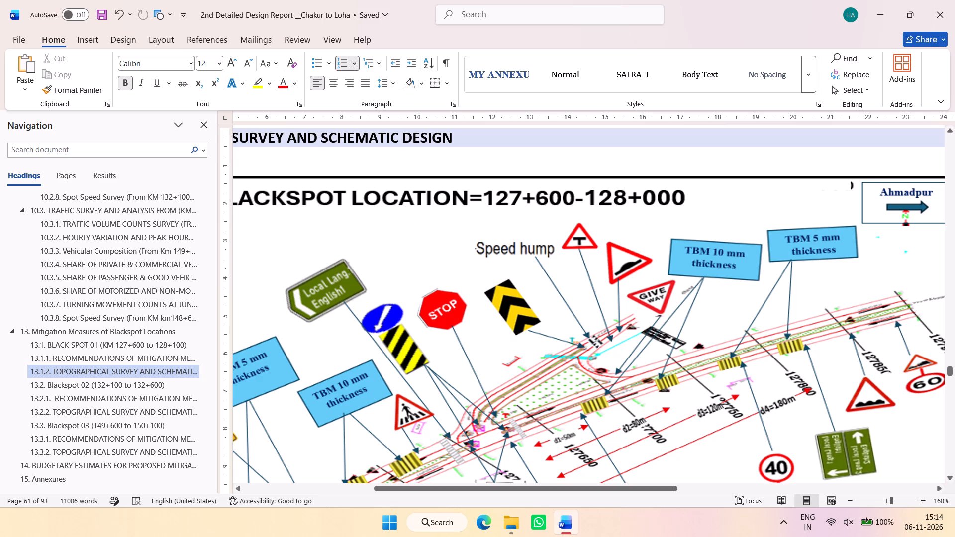
pyautogui.keyDown('ctrl'); pyautogui.scroll(-2, 558, 210); pyautogui.keyUp('ctrl')
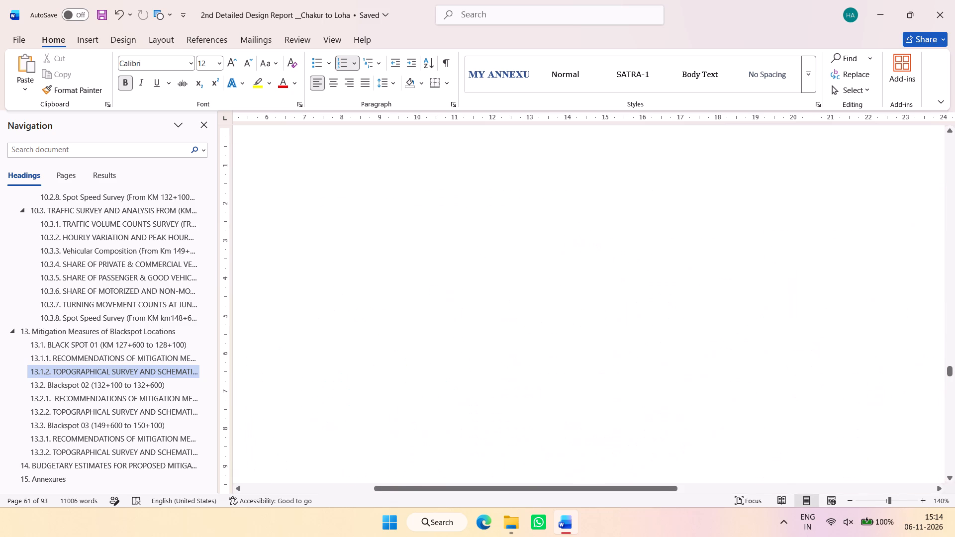
pyautogui.keyDown('ctrl'); pyautogui.scroll(-1, 596, 212); pyautogui.keyUp('ctrl')
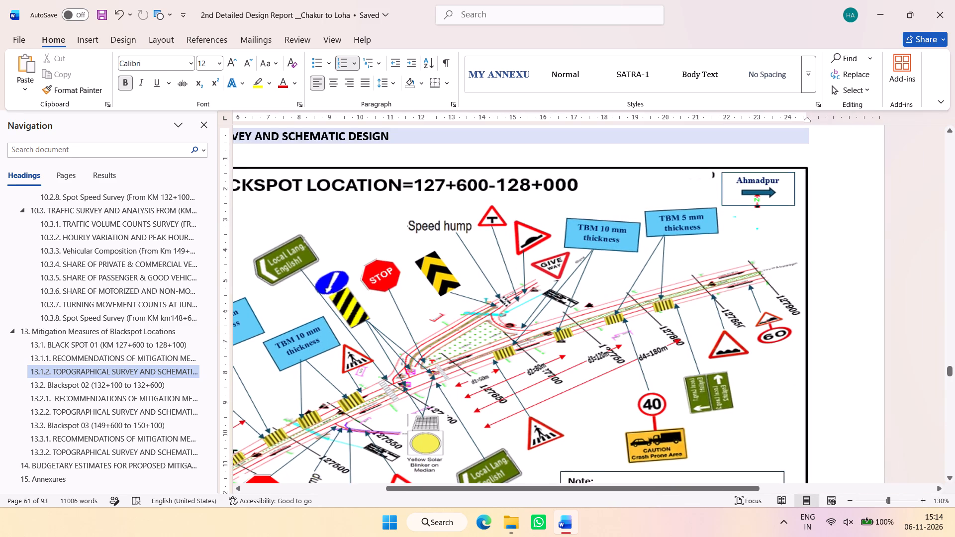
pyautogui.keyDown('ctrl'); pyautogui.scroll(-1, 562, 203); pyautogui.keyUp('ctrl')
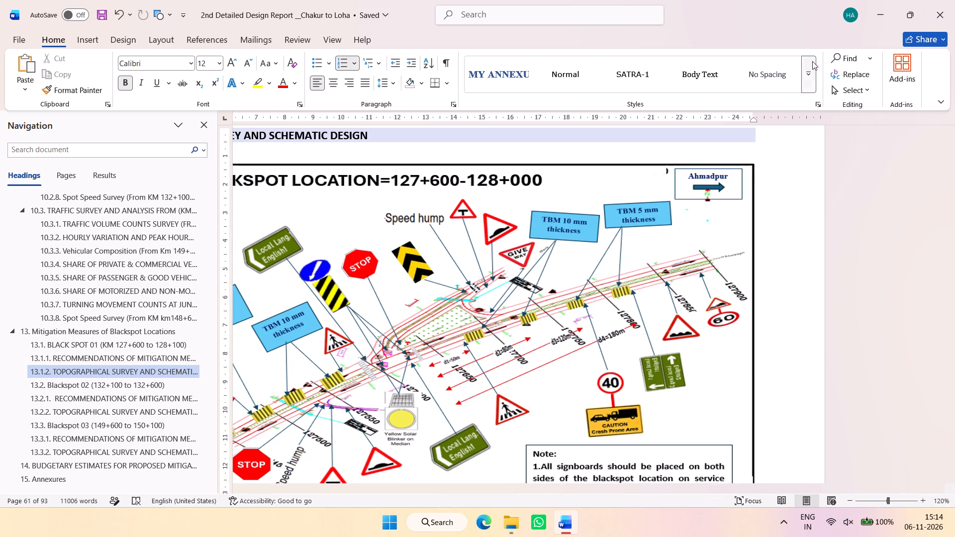
# Save the Chakur to Loha report again and close it.
pyautogui.hotkey('ctrl', 's')
pyautogui.hotkey('ctrl', 's')
pyautogui.hotkey('ctrl', 's')
pyautogui.hotkey('ctrl', 's')
pyautogui.hotkey('ctrl', 's')
pyautogui.hotkey('ctrl', 's')
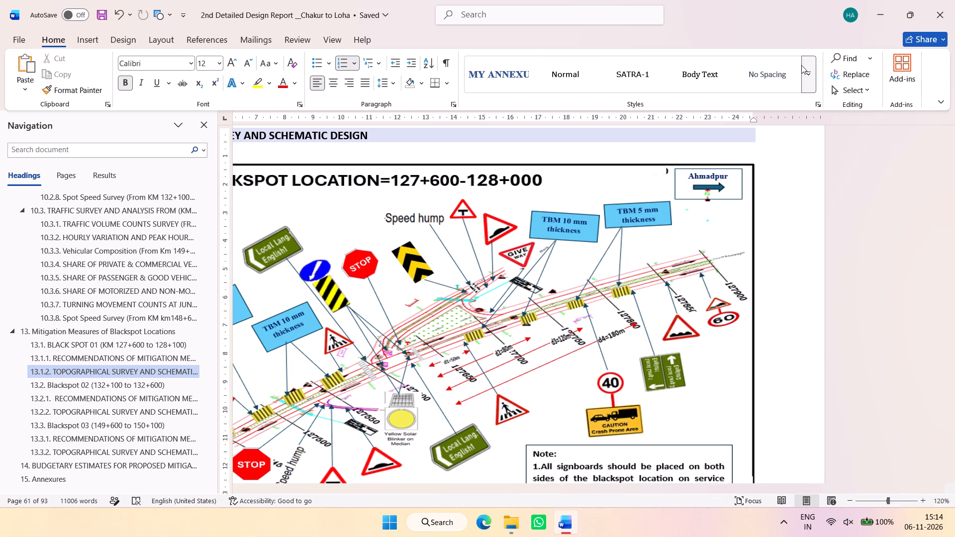
pyautogui.hotkey('ctrl', 's')
pyautogui.hotkey('ctrl', 's')
pyautogui.hotkey('ctrl', 's')
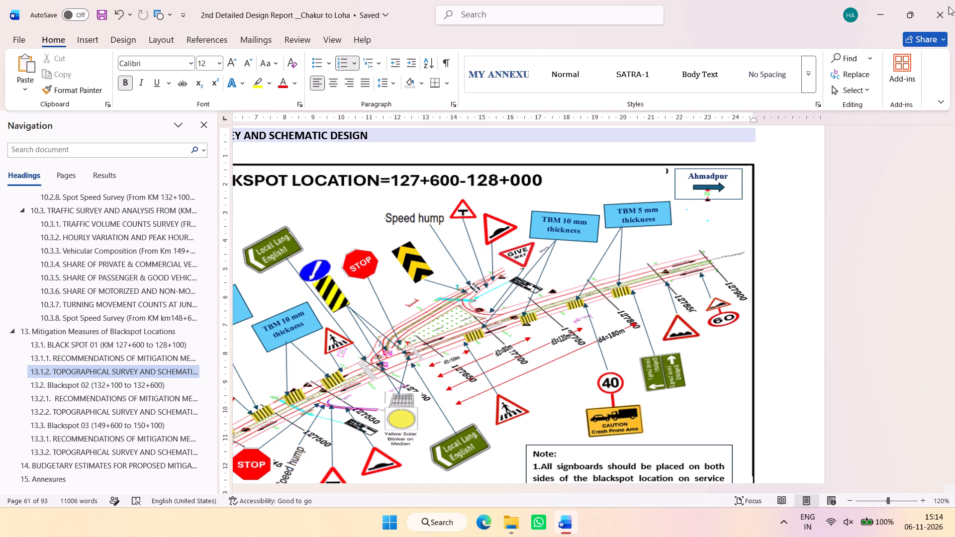
pyautogui.click(943, 16)
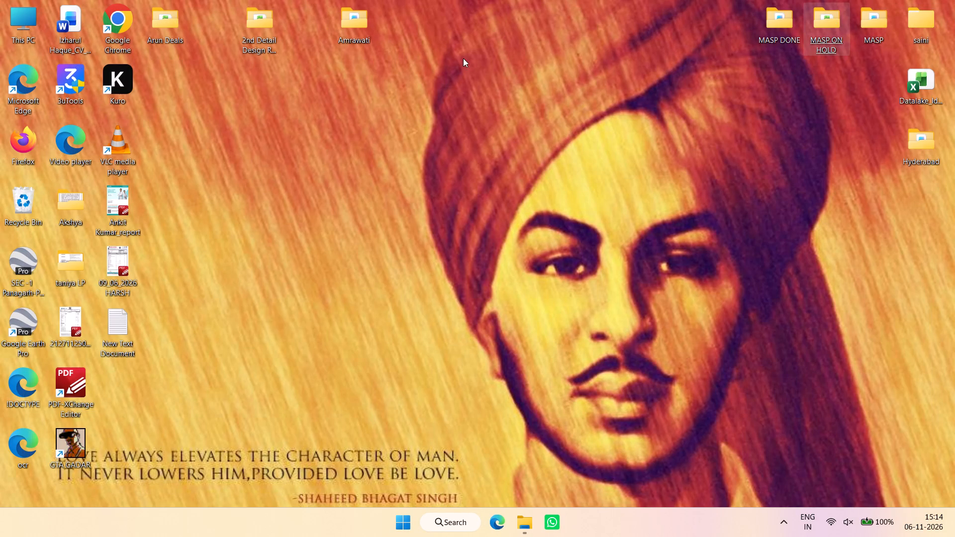
# Open the 2nd Detail Design Report folder on the desktop.
pyautogui.click(261, 30)
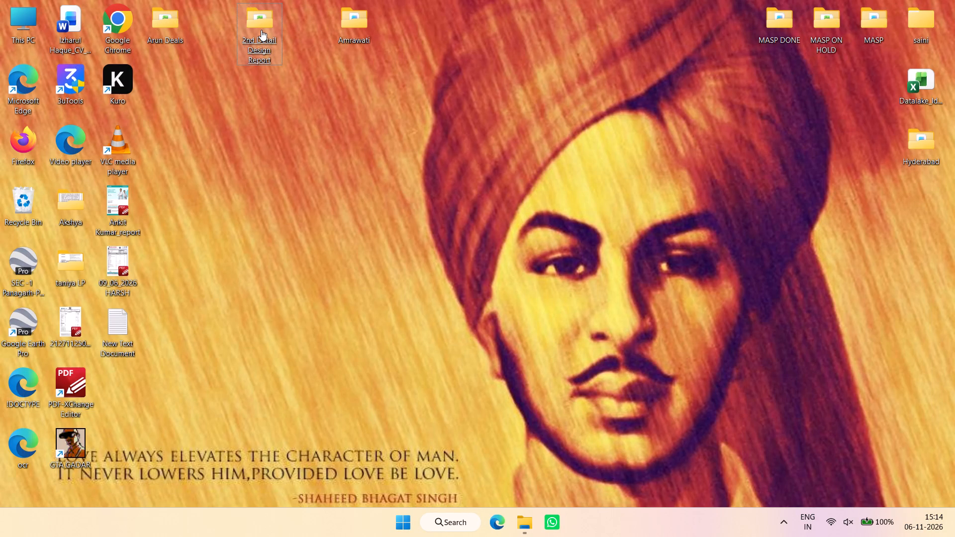
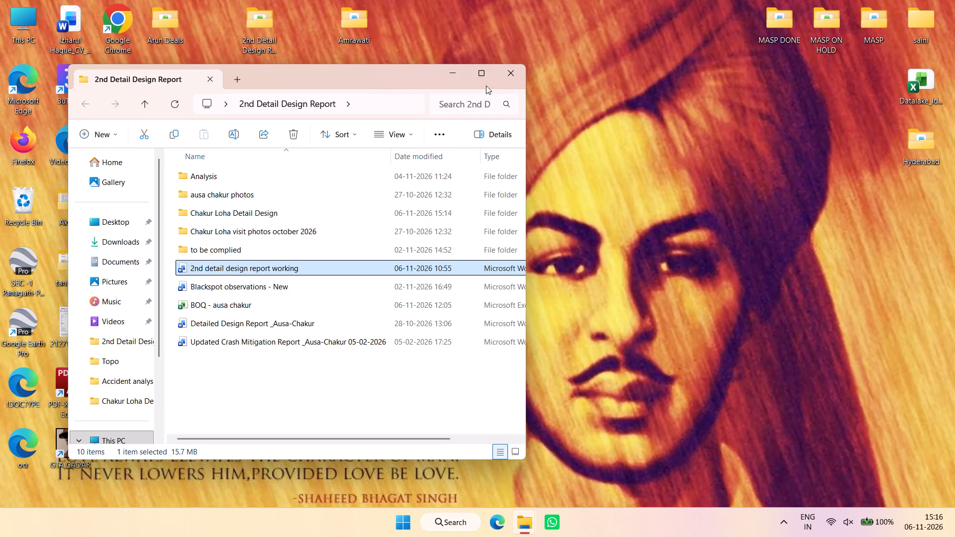
# Check the "to be complied" subfolder of the 2nd Detail Design Report folder and return to the parent folder.
pyautogui.click(505, 77)
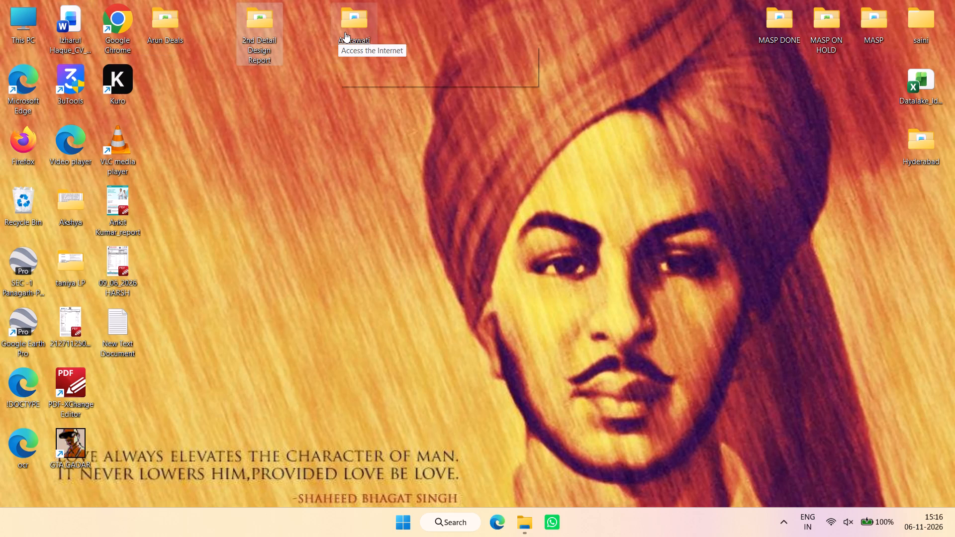
pyautogui.doubleClick(267, 40)
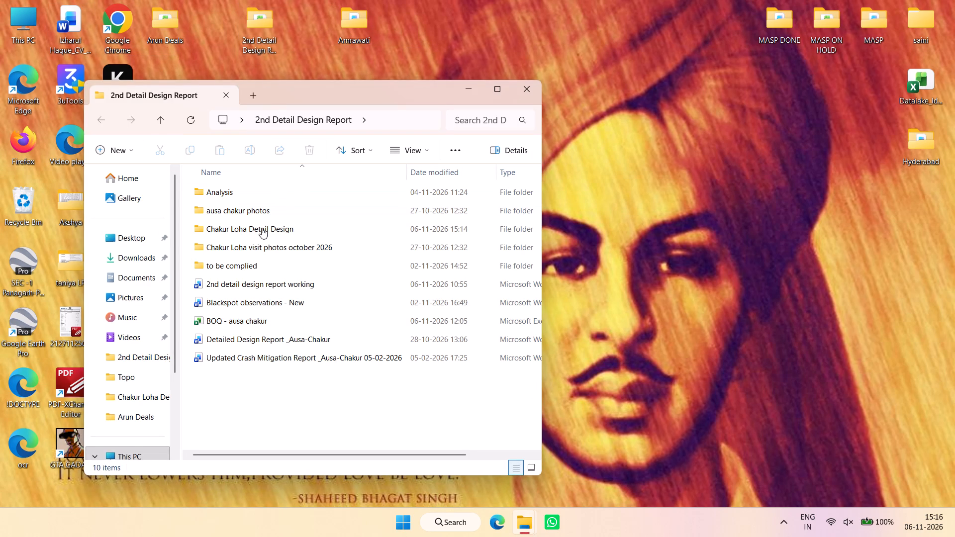
pyautogui.doubleClick(263, 262)
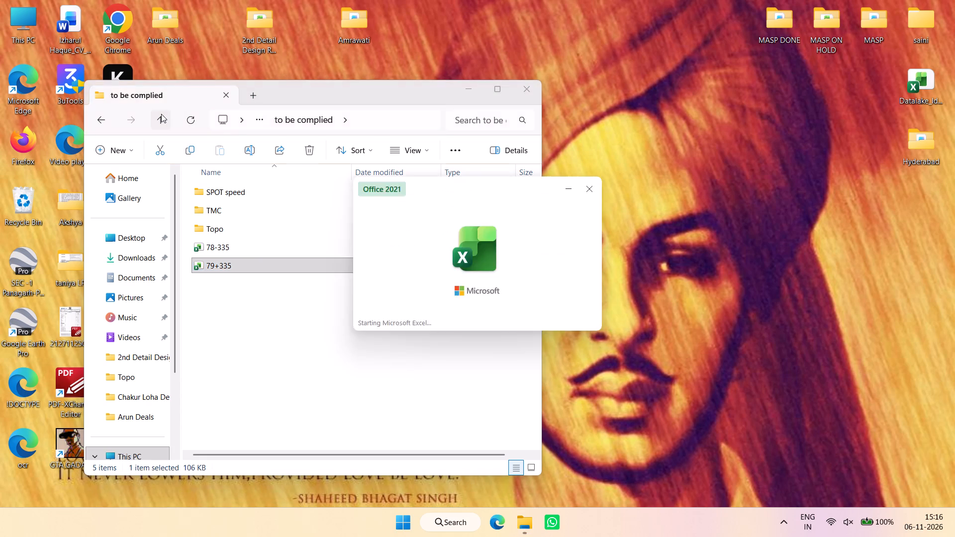
pyautogui.click(161, 114)
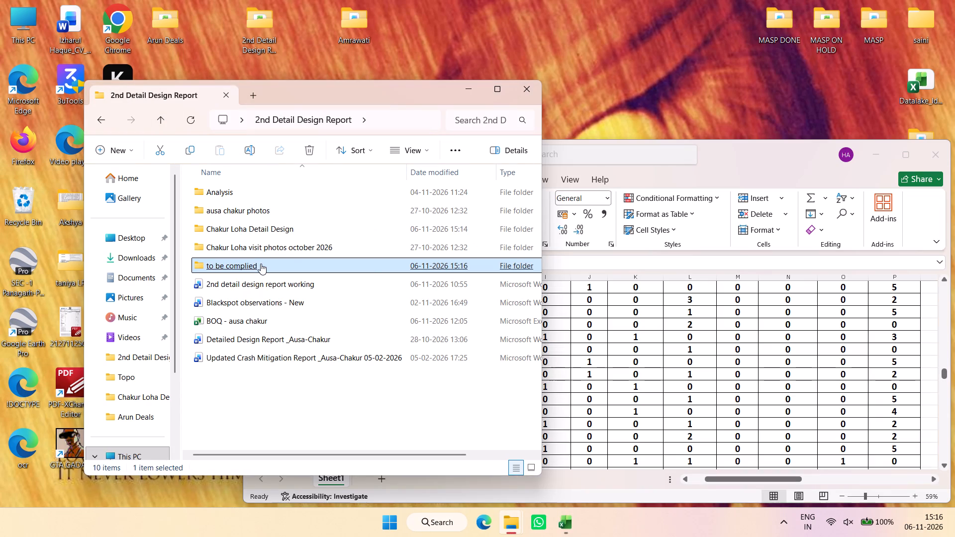
# Open the "2nd detail design report working" document from the 2nd Detail Design Report folder.
pyautogui.tripleClick(255, 289)
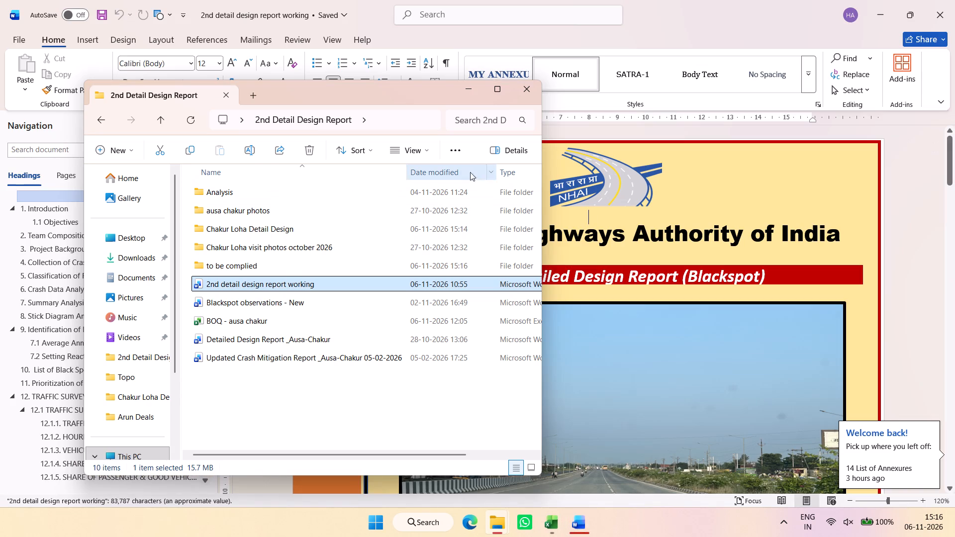
# Close the folder window, check the cover page of the "2nd detail design report working" document and close the document.
pyautogui.click(532, 87)
pyautogui.scroll(-3, 560, 220)
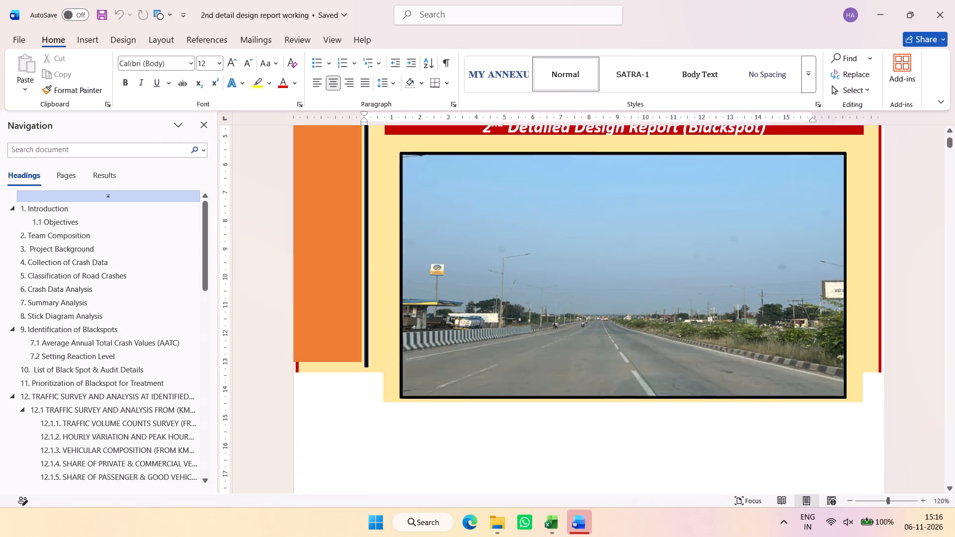
pyautogui.scroll(-2, 558, 222)
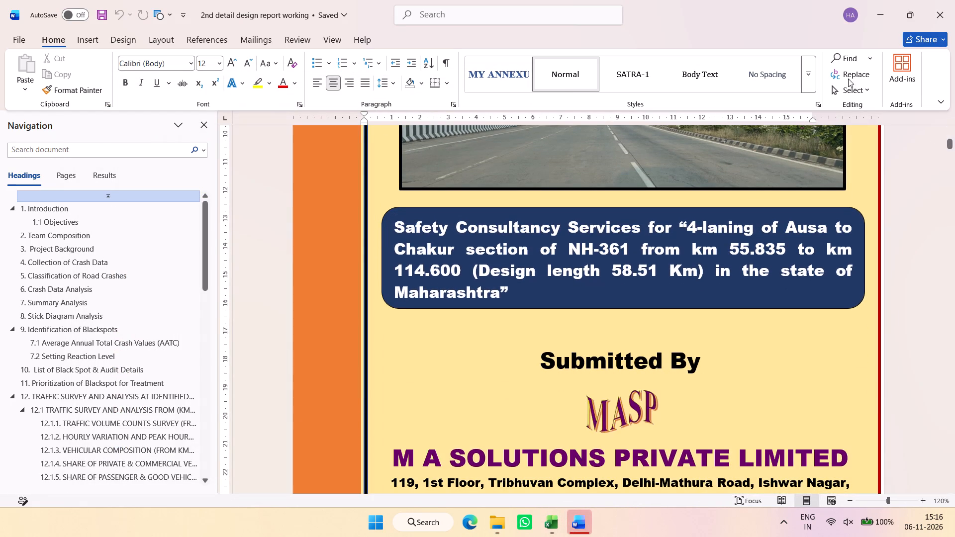
pyautogui.click(937, 16)
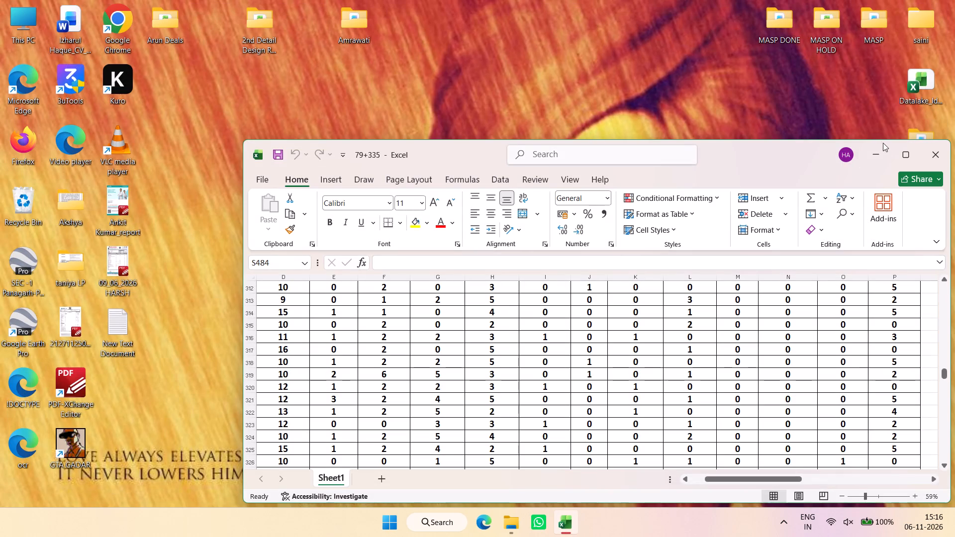
# Close the 79+335 workbook.
pyautogui.click(936, 154)
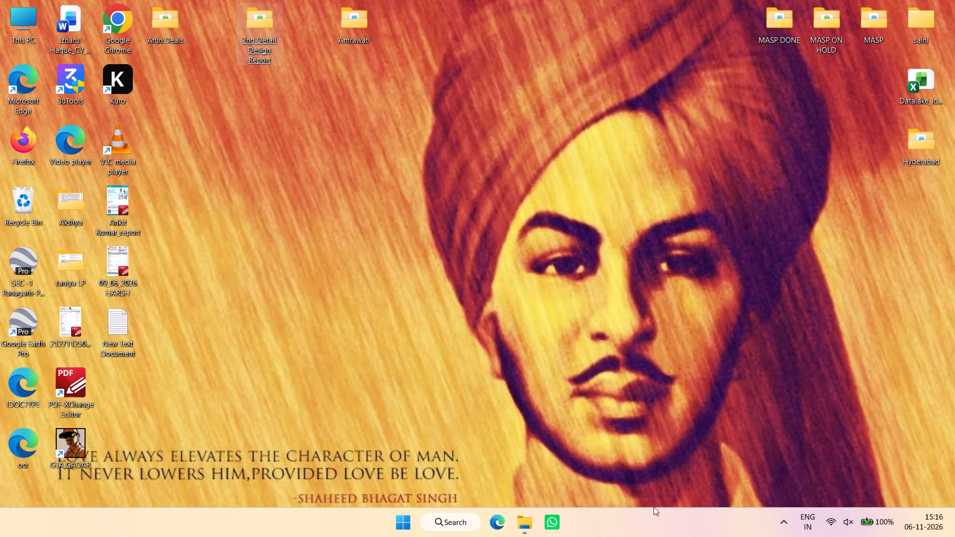
# Bring up the previews of the open folder windows.
pyautogui.click(527, 523)
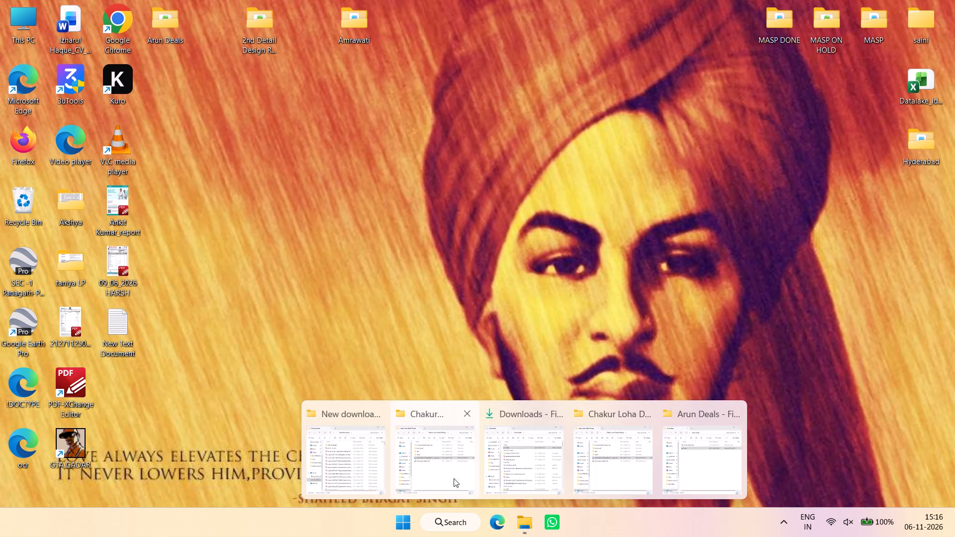
# View the Downloads folder from the open New download window and close that window.
pyautogui.click(375, 472)
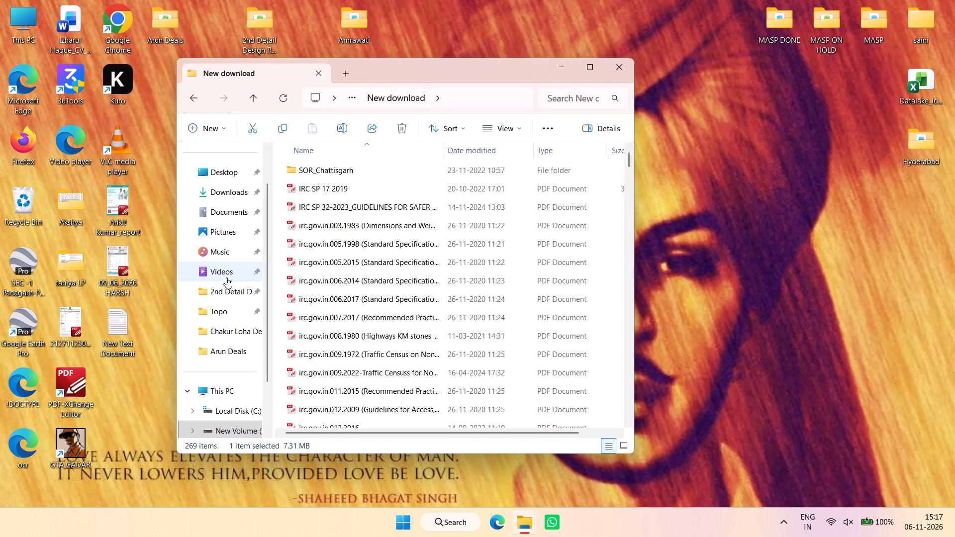
pyautogui.click(233, 187)
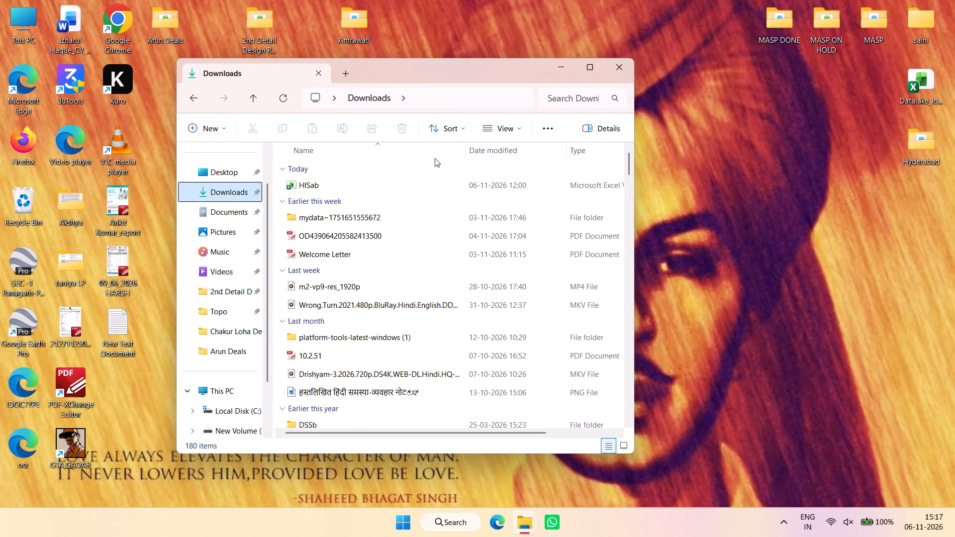
pyautogui.click(621, 71)
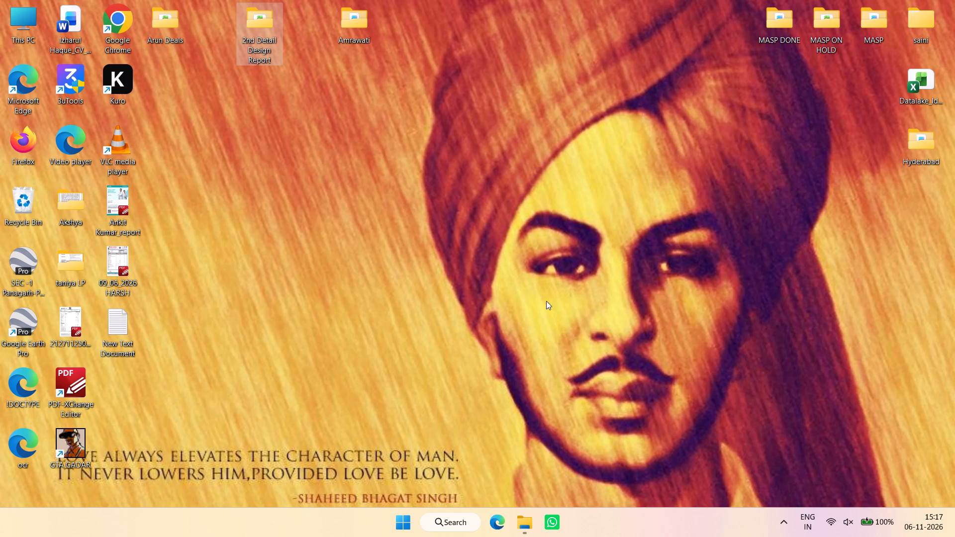
# Show the hidden system tray icons.
pyautogui.click(784, 522)
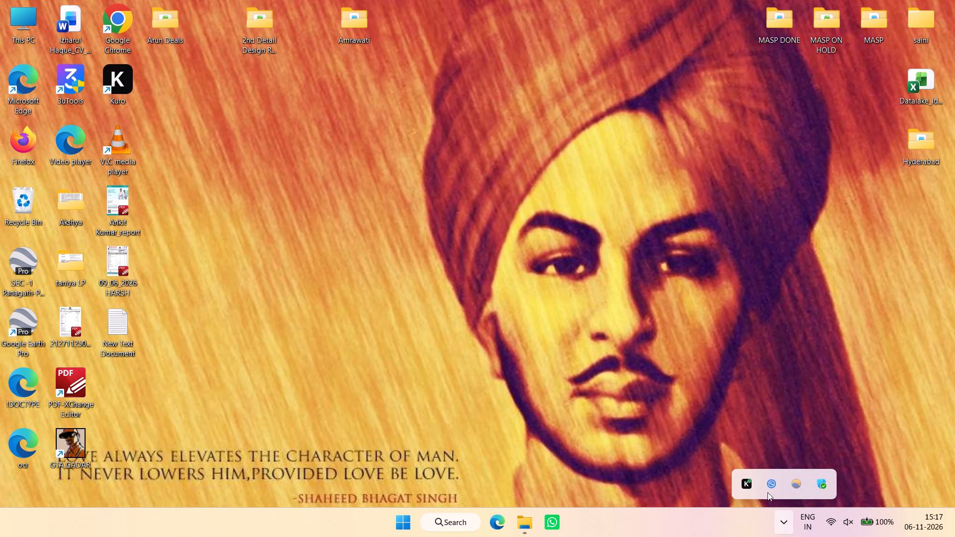
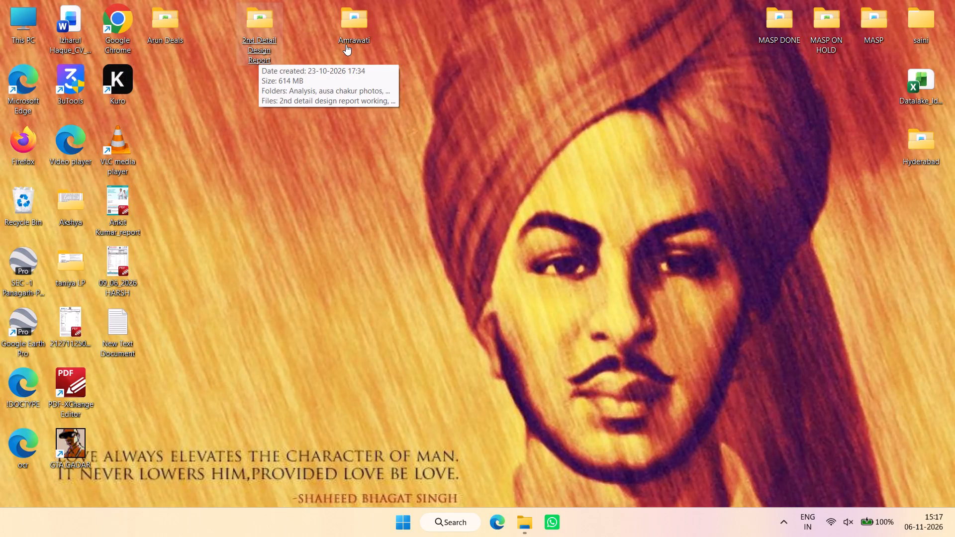
# Open the "2nd Detailed Design Report __Chakur to Loha" Word document from the Chakur Loha Detail Design folder and close the folder window.
pyautogui.click(253, 33)
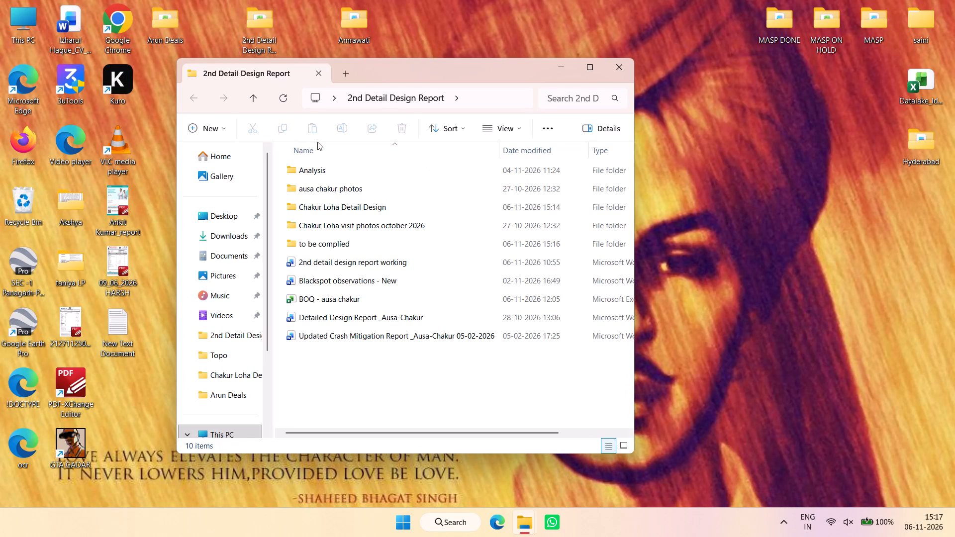
pyautogui.doubleClick(345, 208)
pyautogui.click(254, 93)
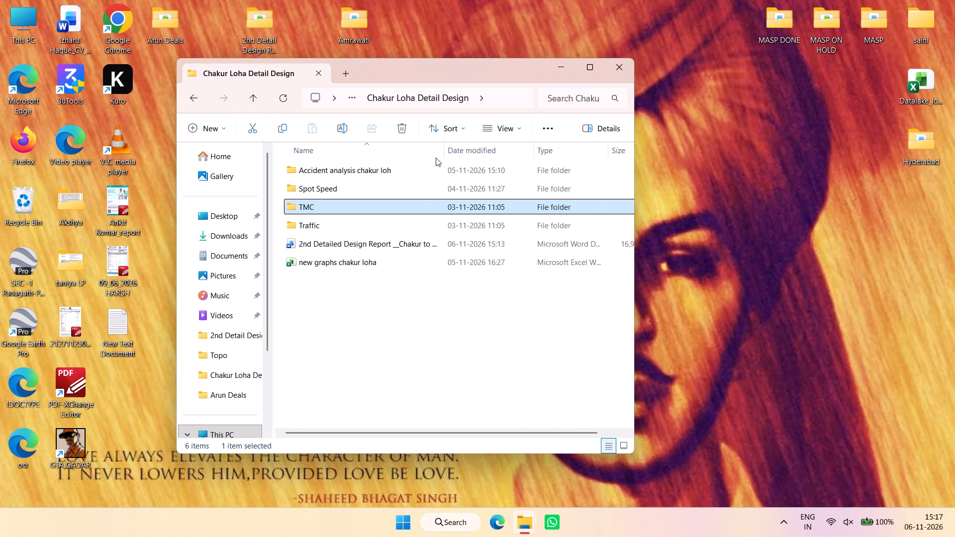
pyautogui.moveTo(445, 154); pyautogui.dragTo(536, 154)
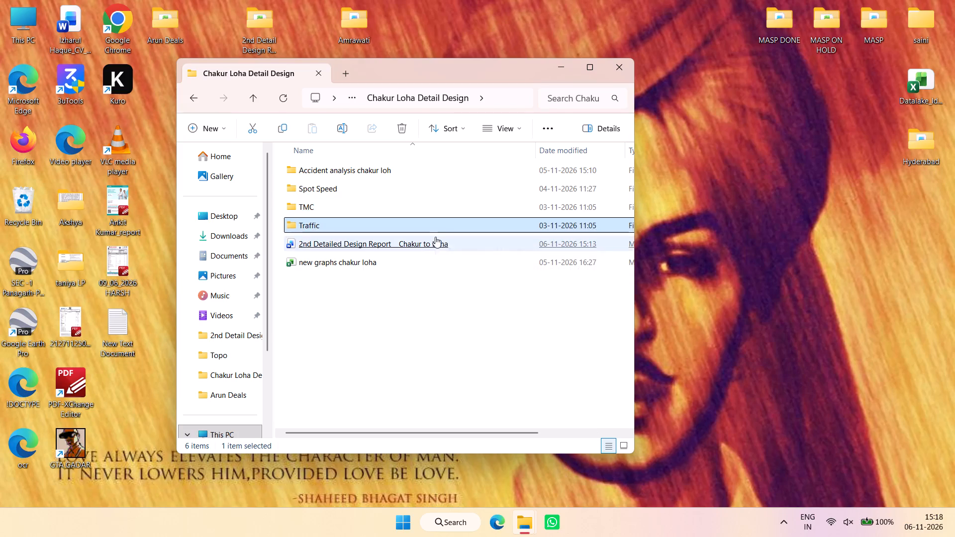
pyautogui.doubleClick(435, 237)
pyautogui.doubleClick(439, 240)
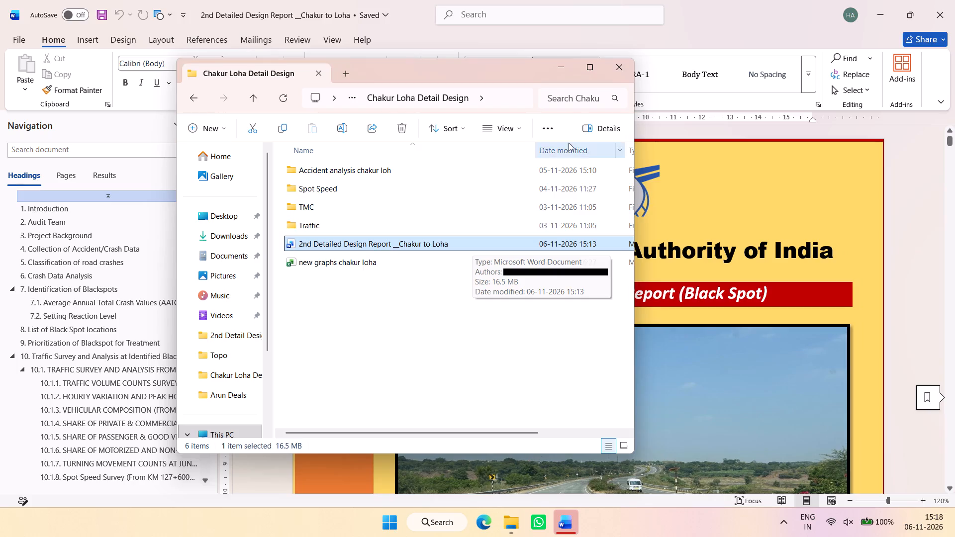
pyautogui.click(621, 68)
# Review the report from the cover and contents through the crash data analysis to the black spot list and prioritization sections.
pyautogui.scroll(-11, 552, 287)
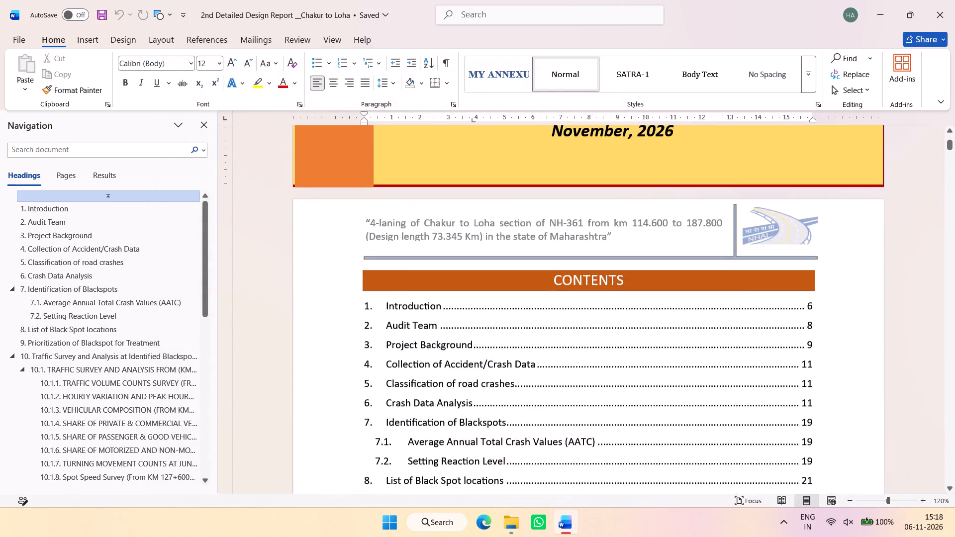
pyautogui.scroll(-17, 501, 303)
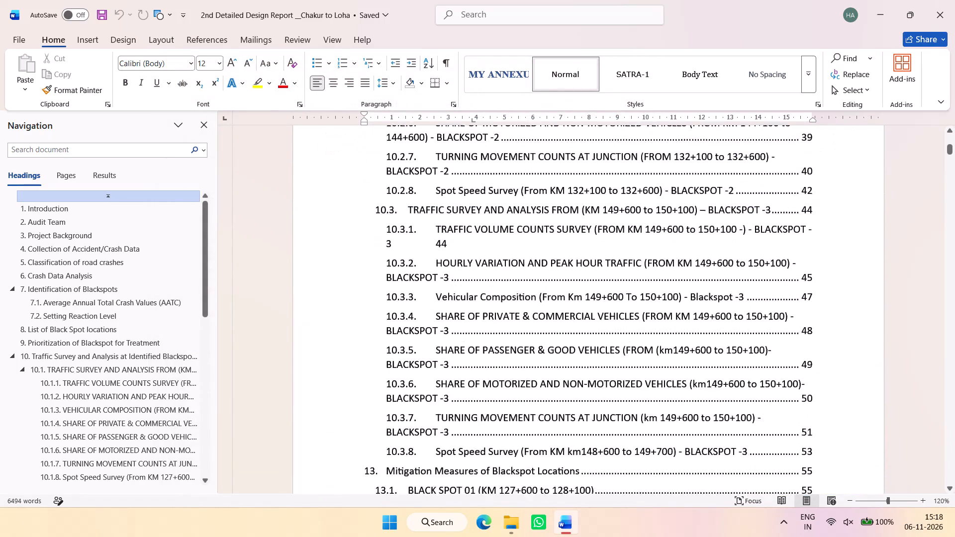
pyautogui.scroll(-20, 501, 303)
pyautogui.scroll(-7, 501, 303)
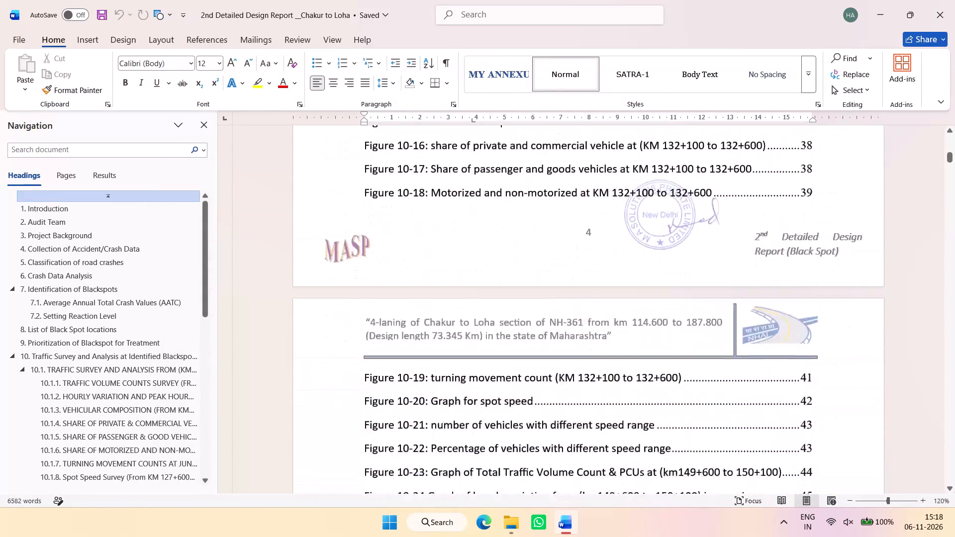
pyautogui.scroll(-20, 501, 303)
pyautogui.scroll(-4, 501, 303)
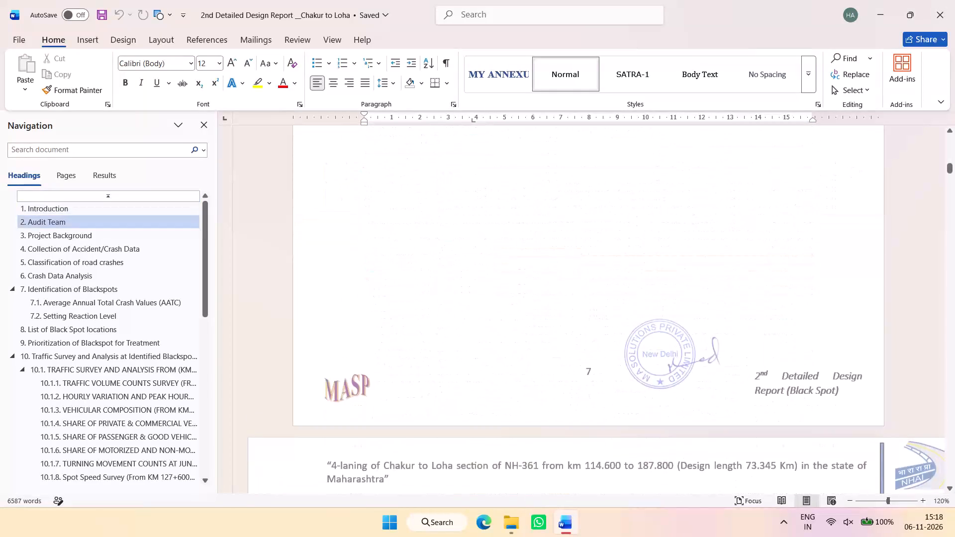
pyautogui.scroll(-8, 501, 303)
pyautogui.scroll(-15, 501, 304)
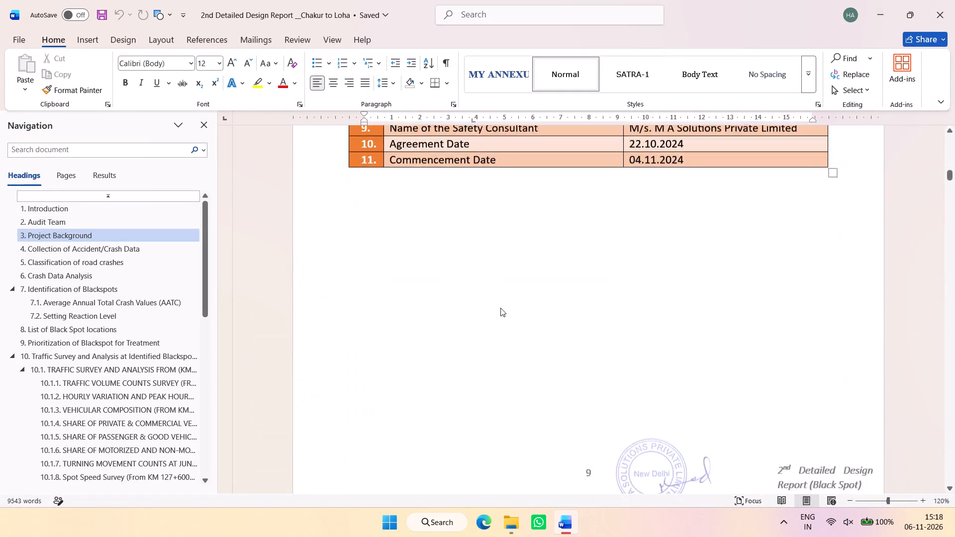
pyautogui.scroll(-20, 500, 308)
pyautogui.scroll(-17, 500, 308)
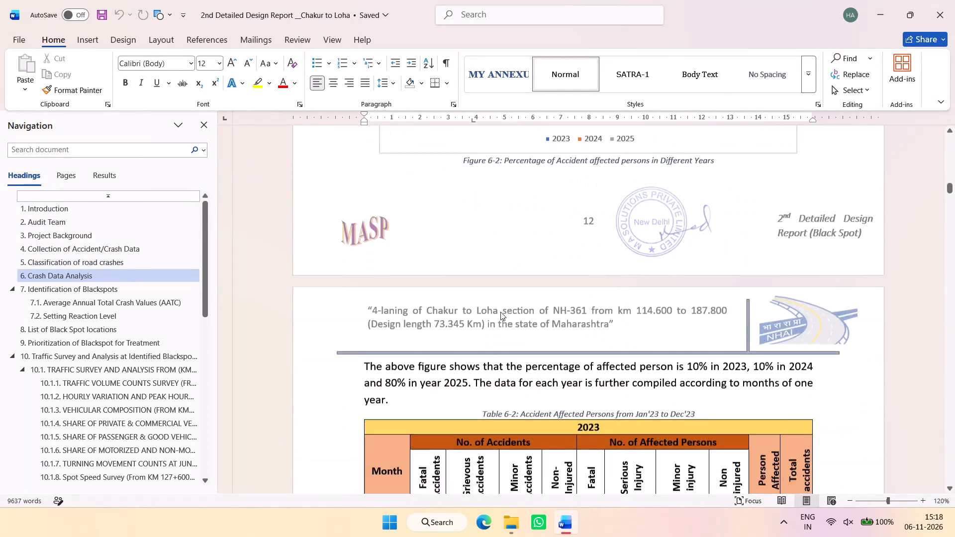
pyautogui.scroll(-11, 500, 312)
pyautogui.scroll(-10, 500, 312)
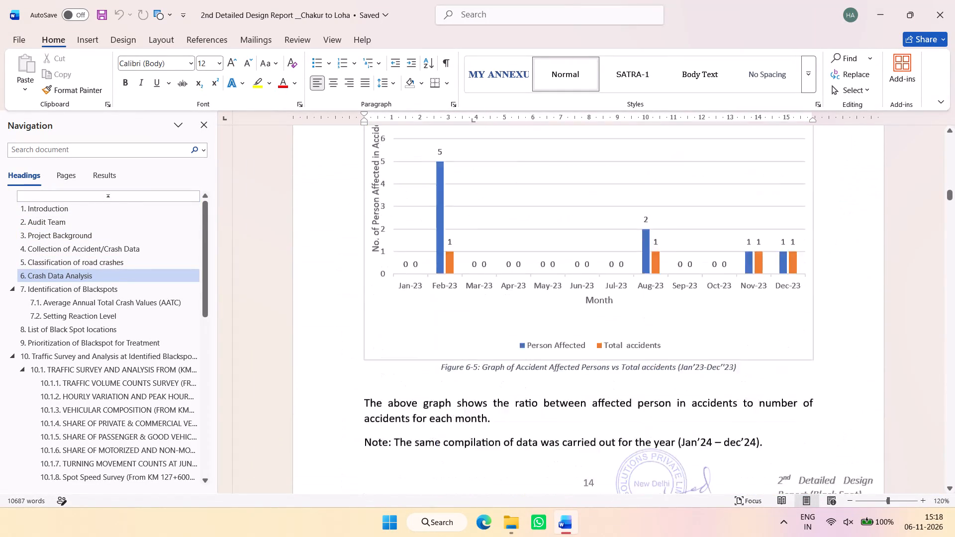
pyautogui.scroll(-20, 500, 315)
pyautogui.scroll(-14, 500, 315)
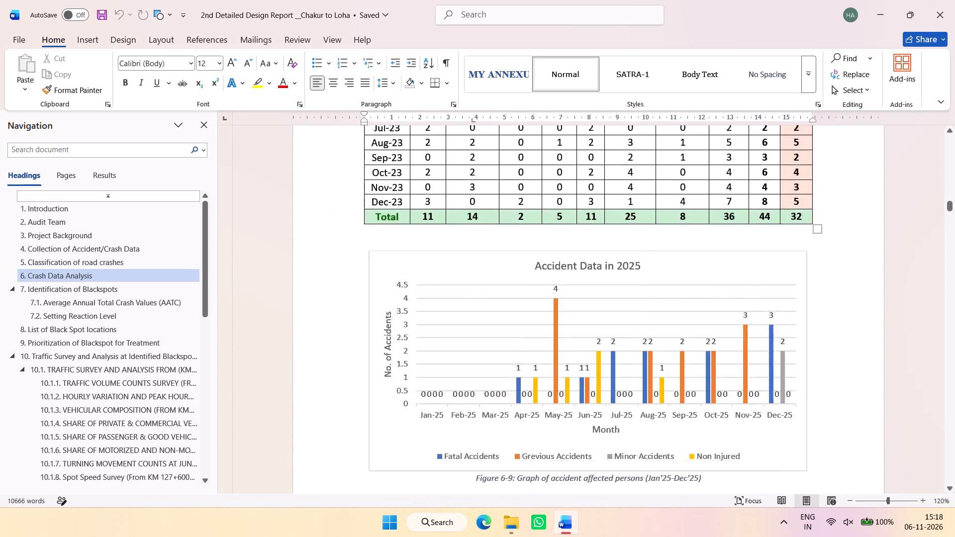
pyautogui.scroll(-20, 502, 327)
pyautogui.scroll(-14, 502, 327)
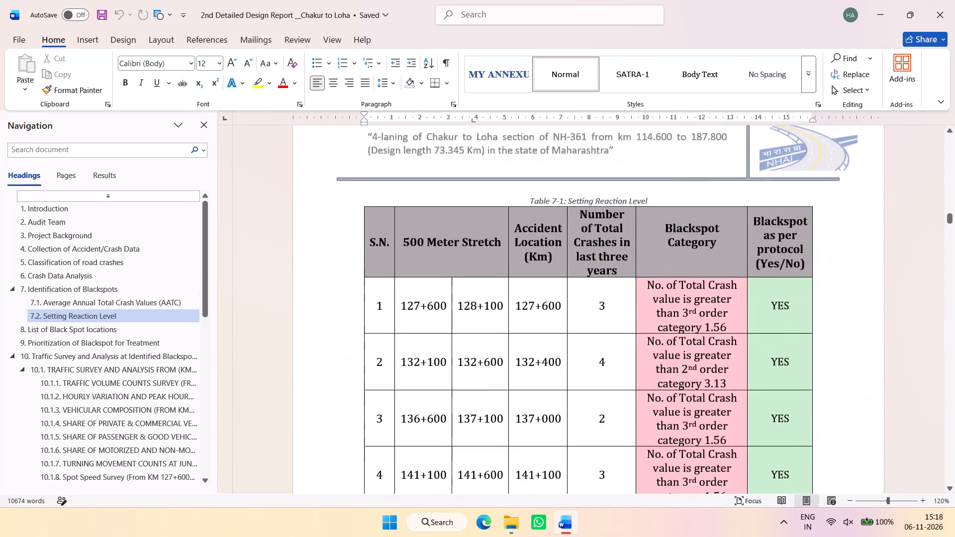
pyautogui.scroll(-19, 504, 326)
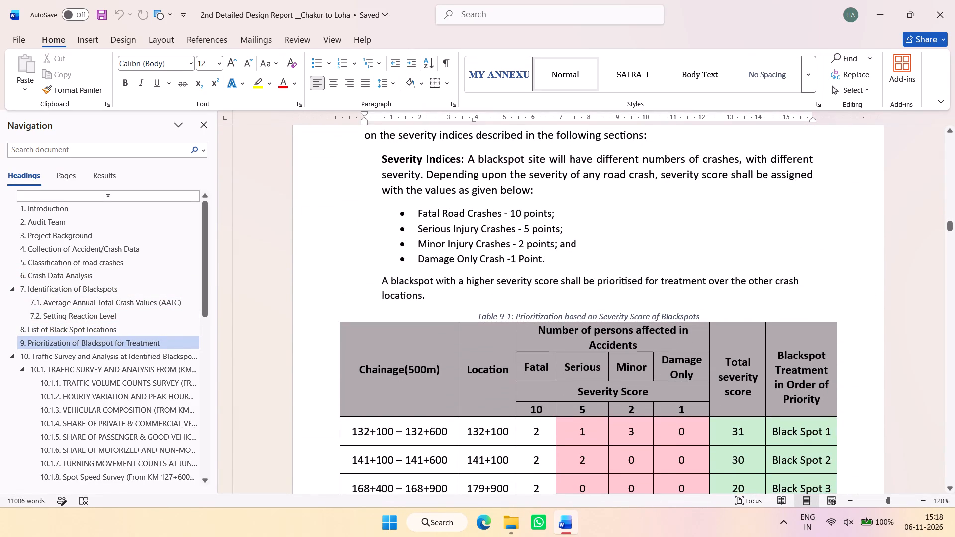
pyautogui.scroll(14, 501, 245)
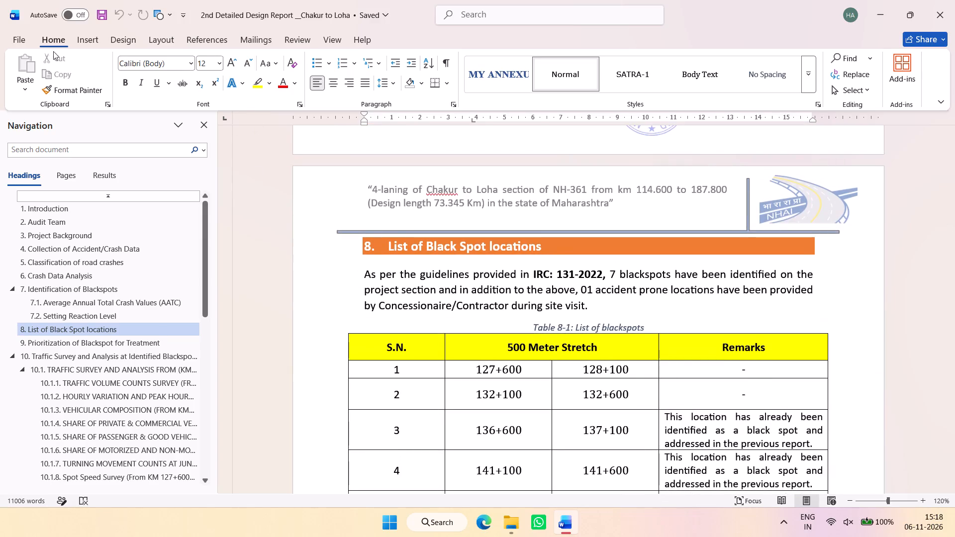
# Save the report as a PDF under the same name in the Chakur Loha Detail Design folder and close the document.
pyautogui.click(29, 40)
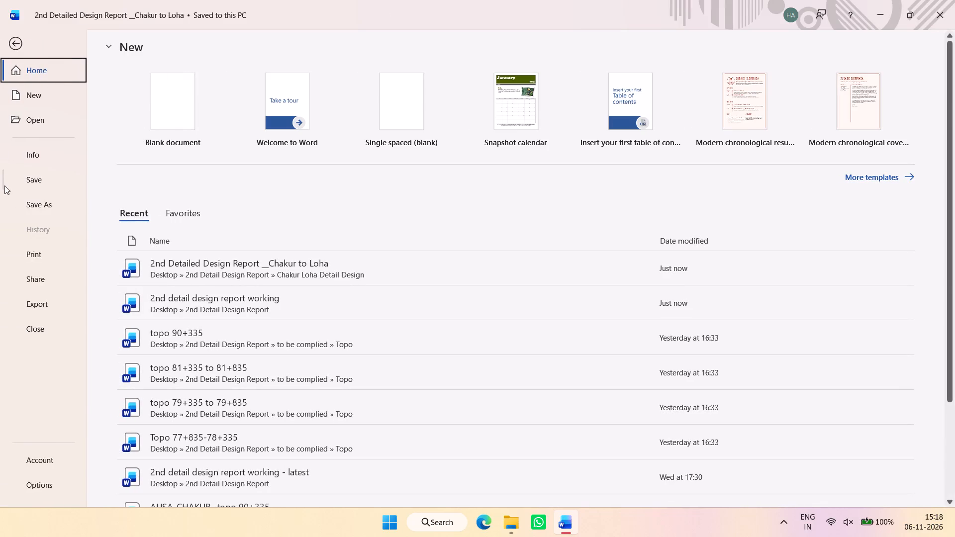
pyautogui.click(36, 203)
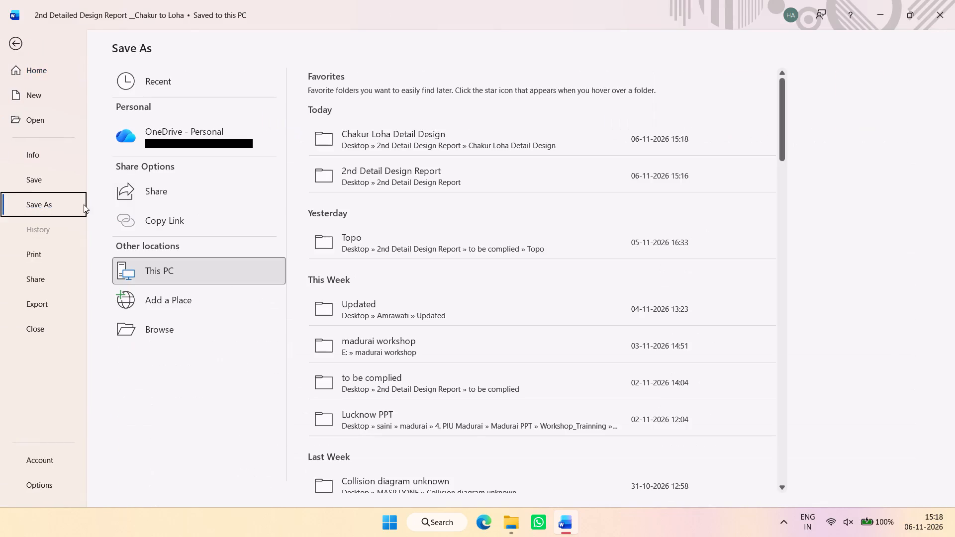
pyautogui.click(410, 140)
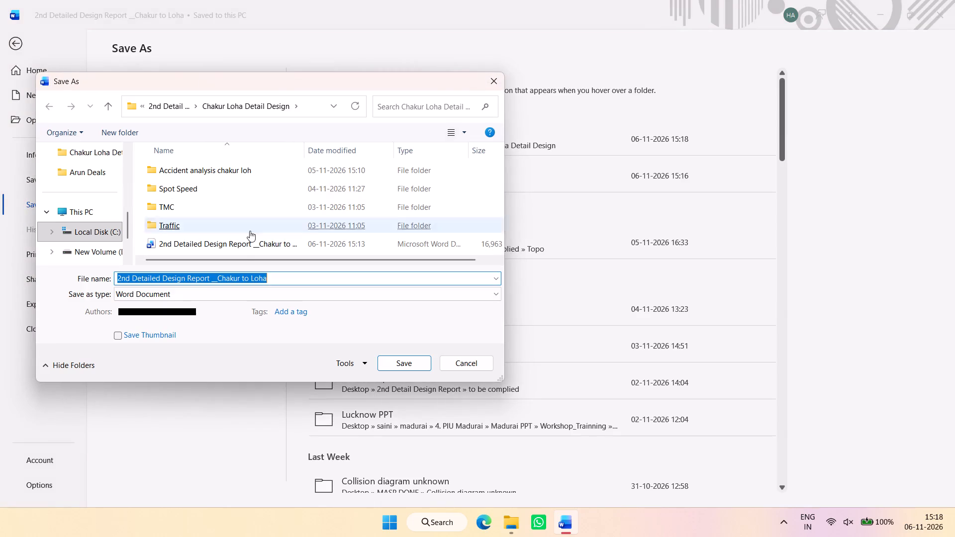
pyautogui.click(249, 294)
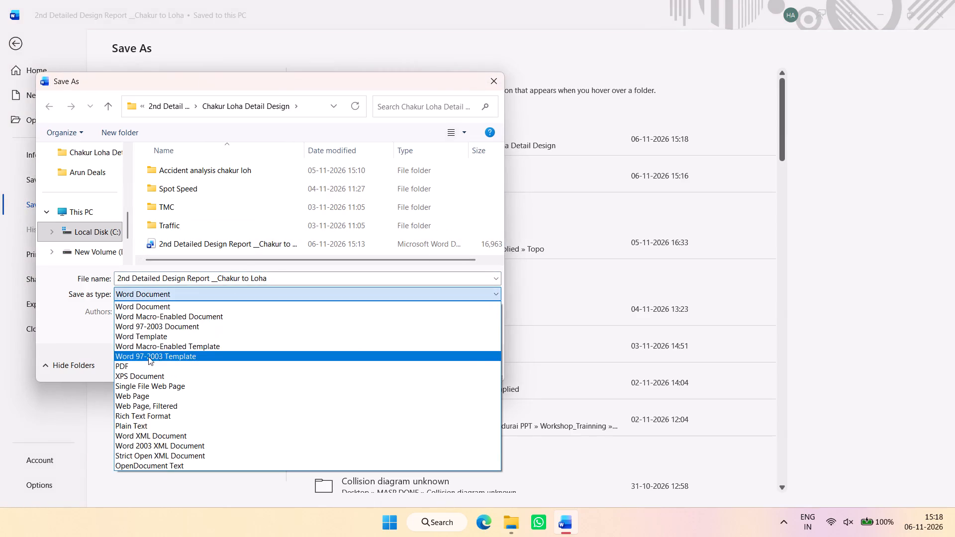
pyautogui.click(144, 361)
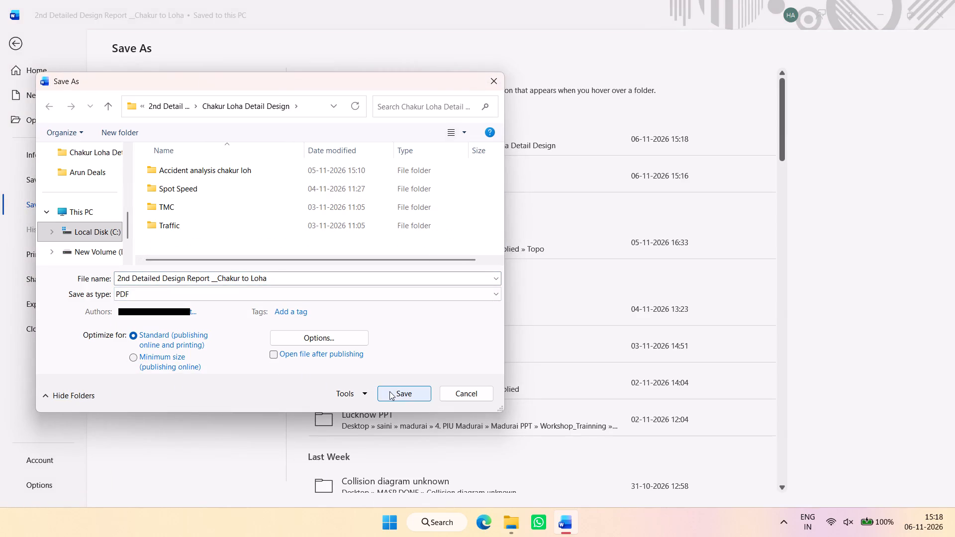
pyautogui.click(389, 391)
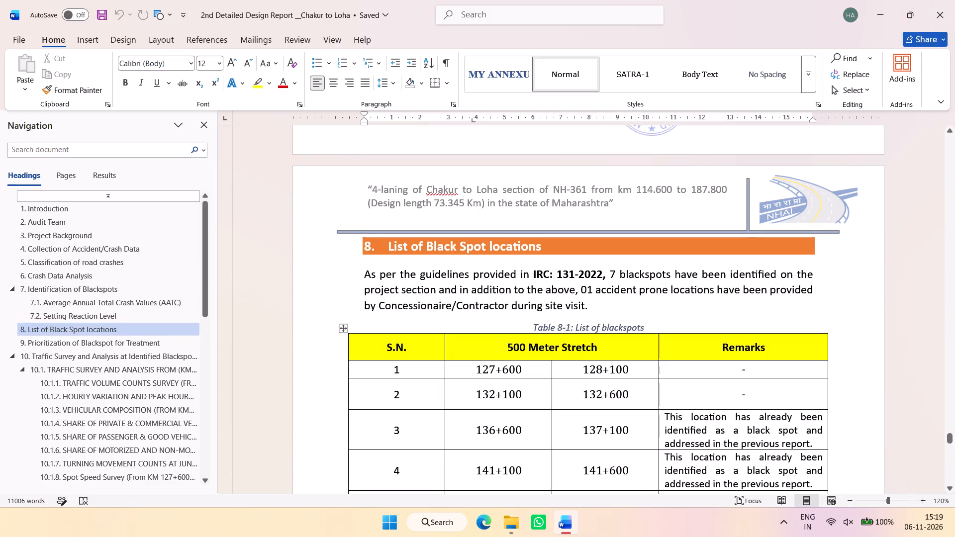
pyautogui.click(940, 10)
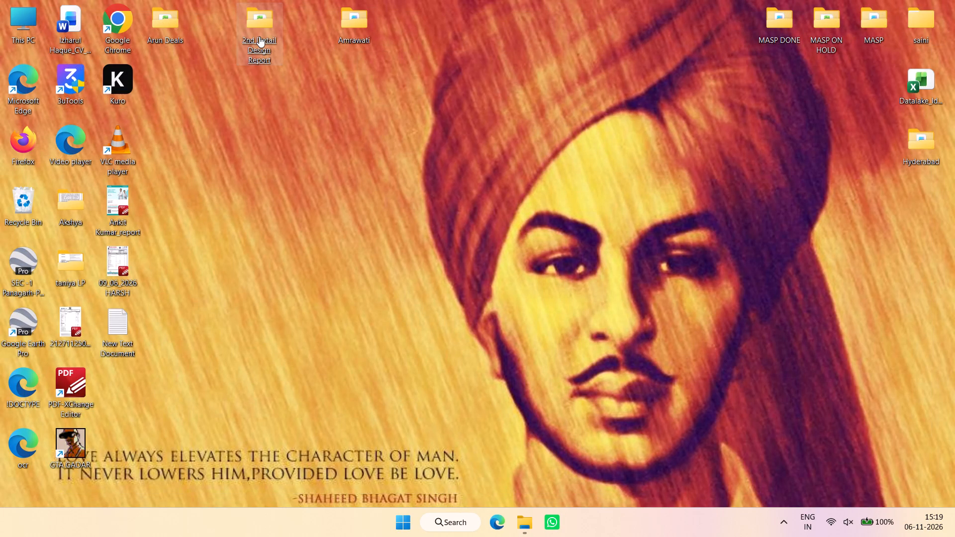
# Open the PDF "2nd Detailed Design Report __Chakur to Loha" from the Chakur Loha Detail Design folder.
pyautogui.doubleClick(259, 36)
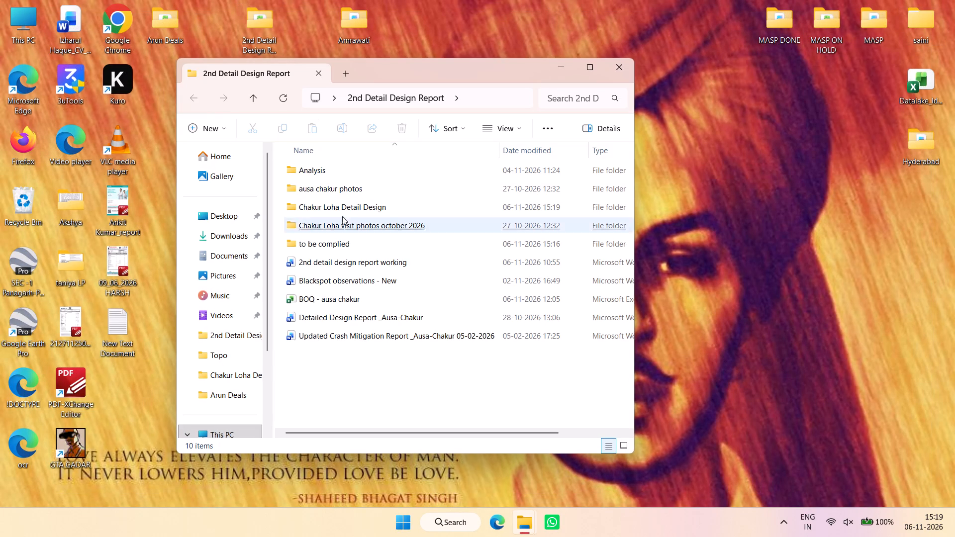
pyautogui.doubleClick(333, 208)
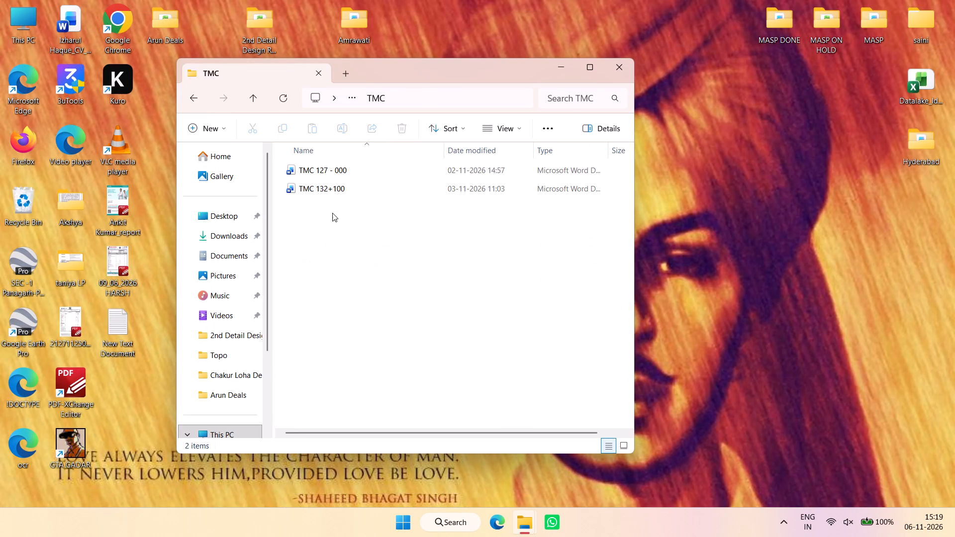
pyautogui.click(250, 89)
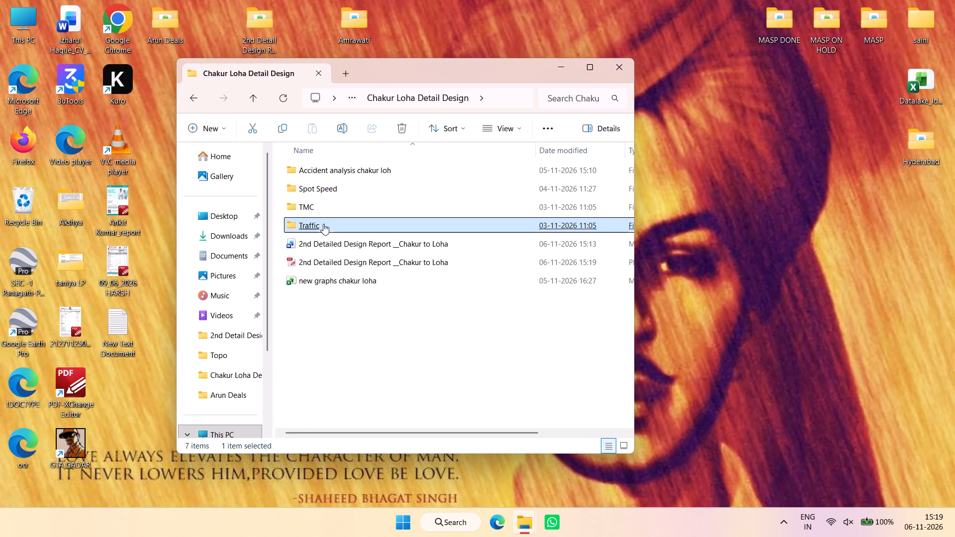
pyautogui.doubleClick(326, 264)
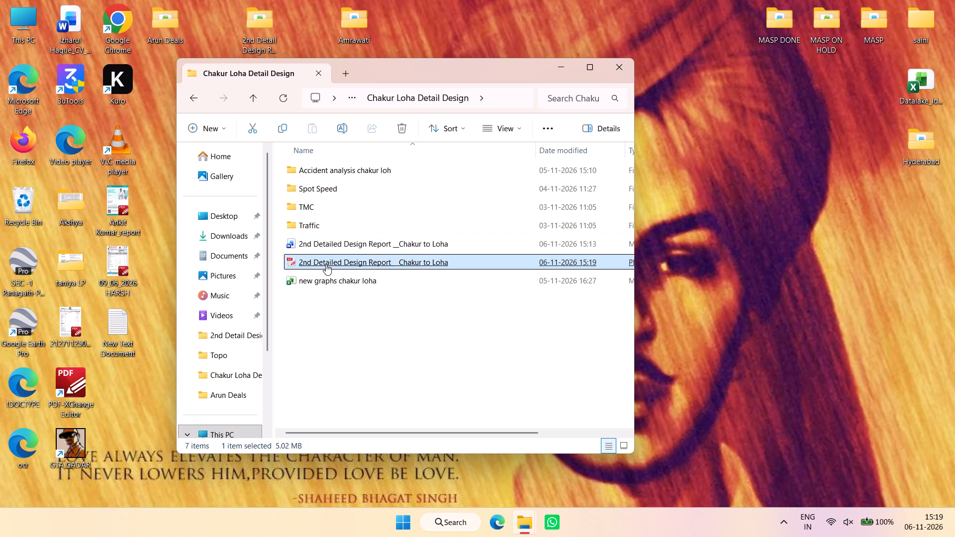
# Check the PDF's cover, table of contents, list of tables and list of annexures, up to where the Introduction heading begins.
pyautogui.scroll(-4, 453, 248)
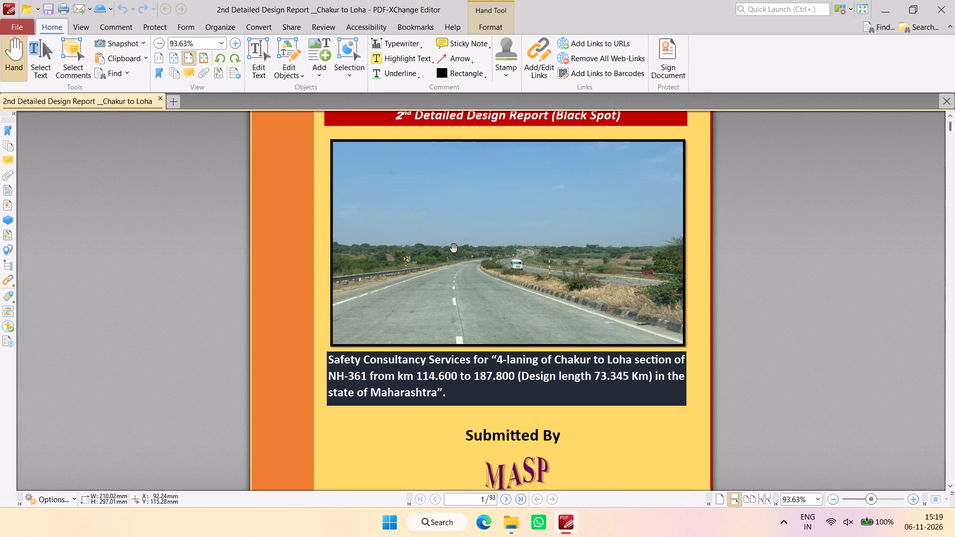
pyautogui.scroll(-9, 453, 248)
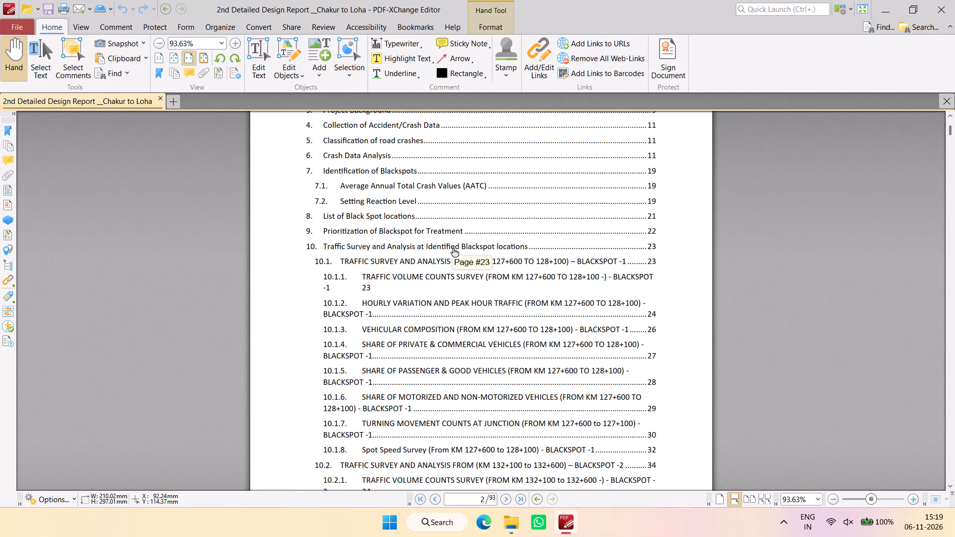
pyautogui.scroll(1, 453, 248)
pyautogui.scroll(-12, 453, 248)
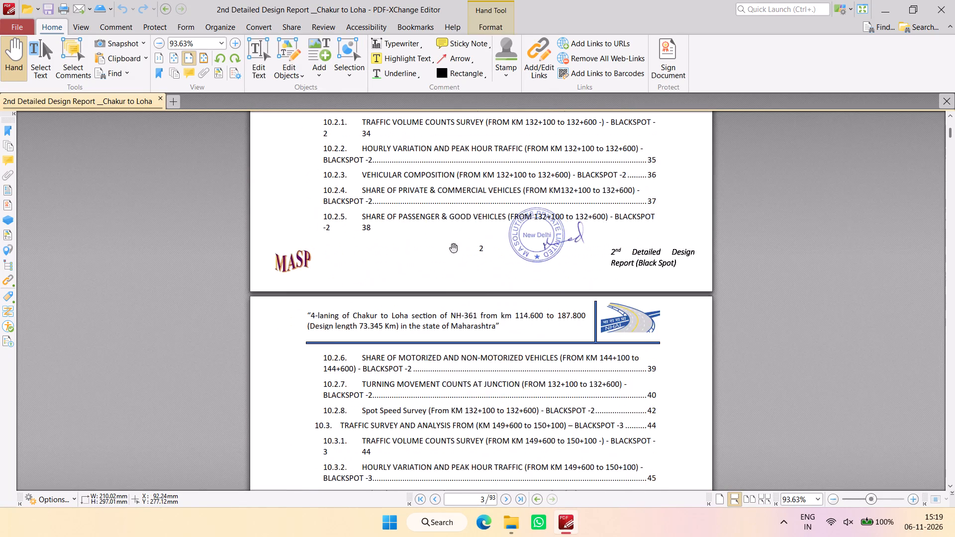
pyautogui.scroll(-20, 453, 248)
pyautogui.scroll(-16, 453, 248)
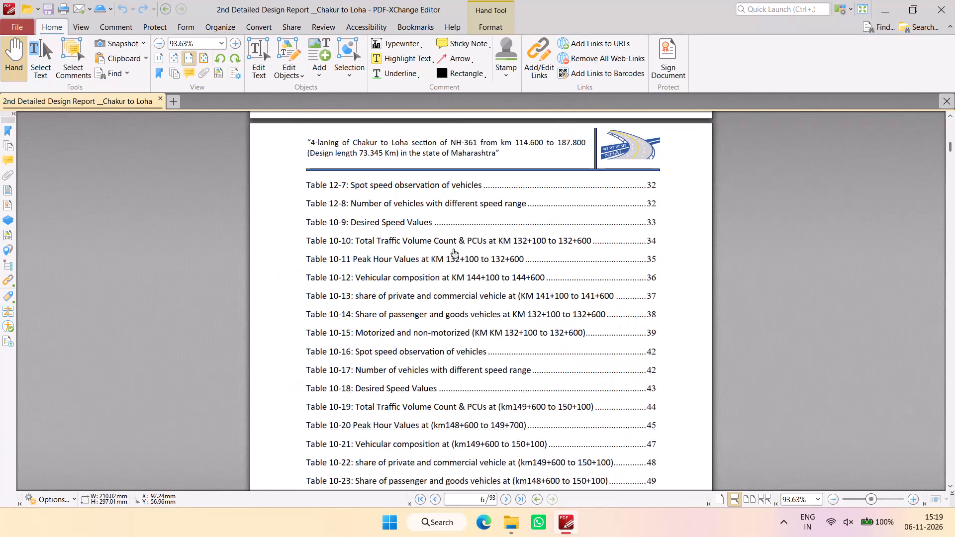
pyautogui.scroll(-9, 453, 249)
pyautogui.scroll(1, 453, 249)
pyautogui.scroll(-12, 453, 249)
pyautogui.scroll(-14, 453, 249)
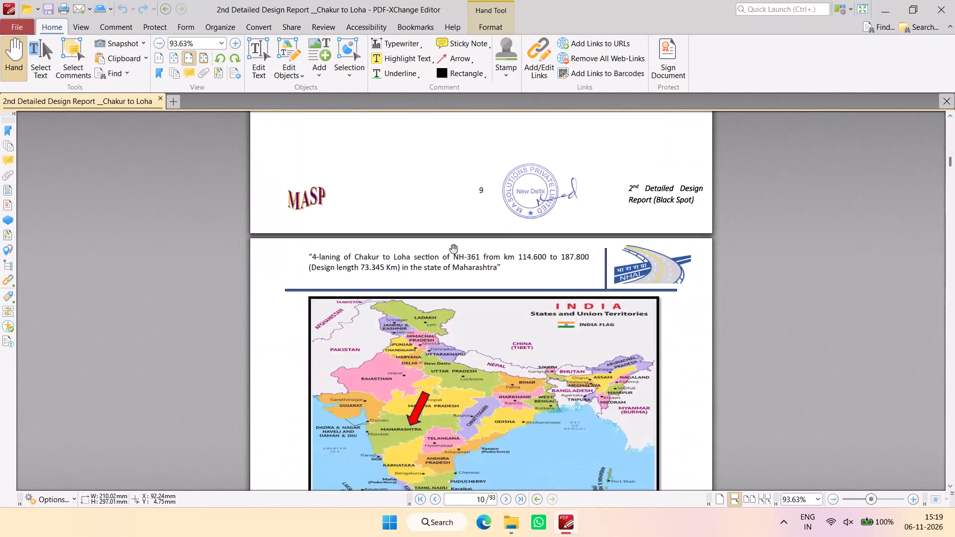
pyautogui.scroll(20, 453, 249)
pyautogui.scroll(17, 453, 249)
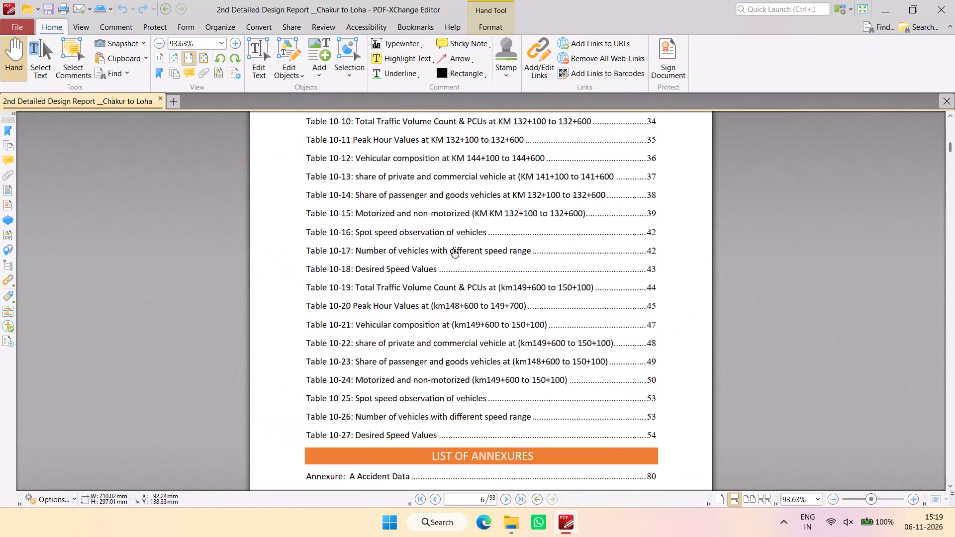
pyautogui.scroll(-6, 453, 249)
pyautogui.scroll(8, 453, 249)
pyautogui.scroll(-9, 454, 251)
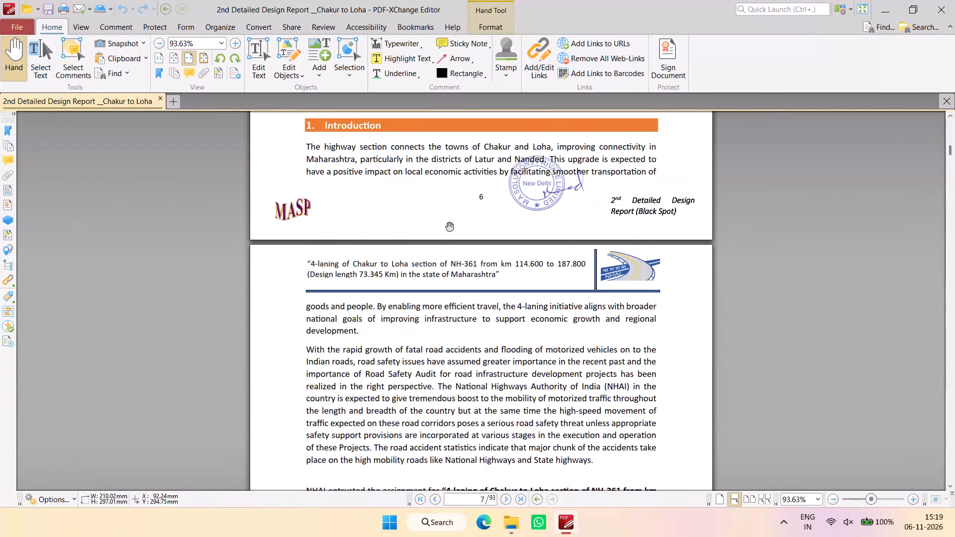
pyautogui.scroll(4, 445, 222)
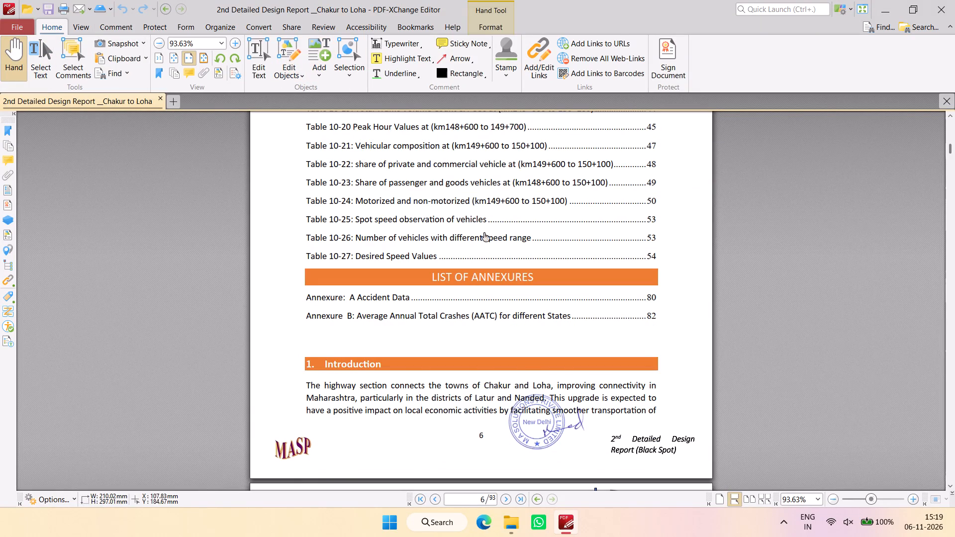
# Check the PDF's project background, crash data analysis charts and list of black spot locations.
pyautogui.scroll(-20, 449, 252)
pyautogui.scroll(-13, 449, 252)
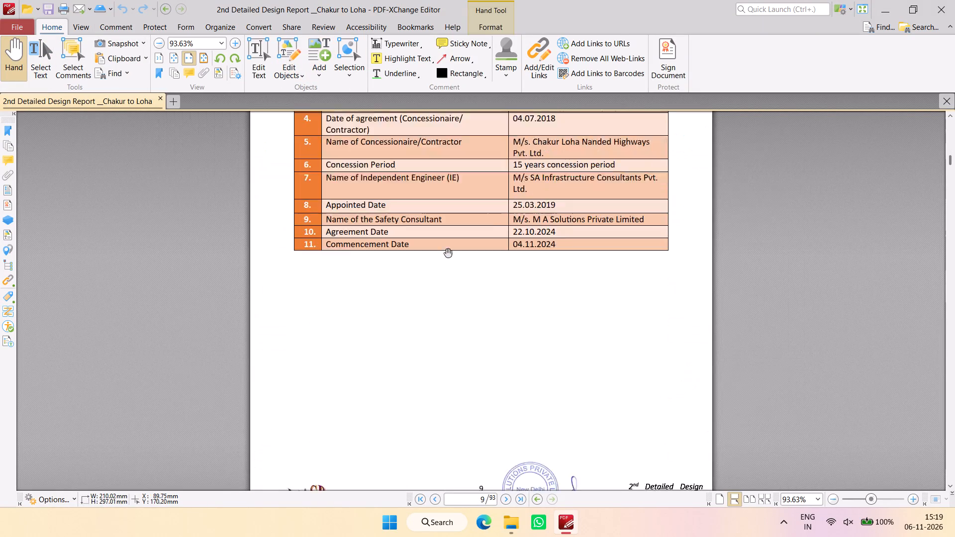
pyautogui.scroll(-20, 448, 253)
pyautogui.scroll(-4, 448, 253)
pyautogui.scroll(1, 447, 249)
pyautogui.scroll(-18, 447, 250)
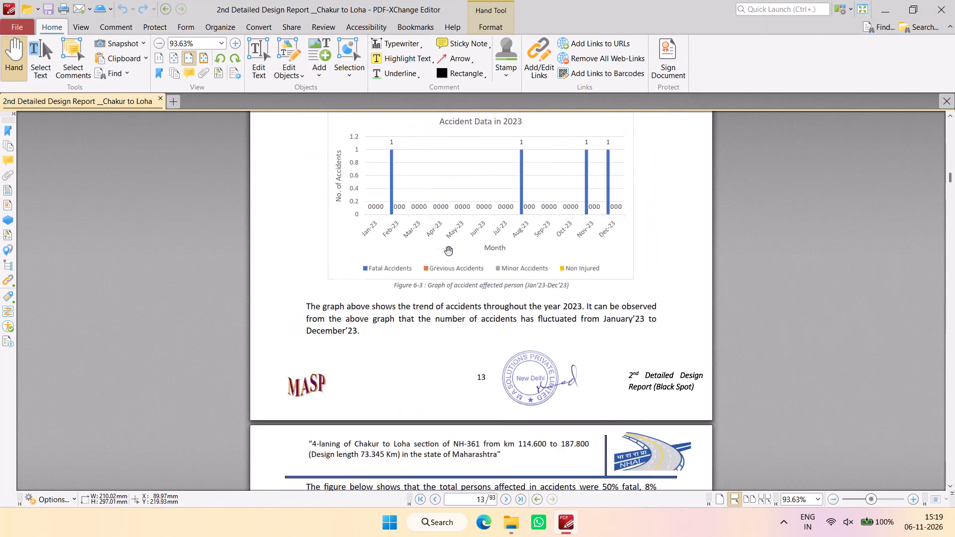
pyautogui.scroll(-20, 448, 251)
pyautogui.scroll(-20, 448, 251)
pyautogui.scroll(-9, 448, 251)
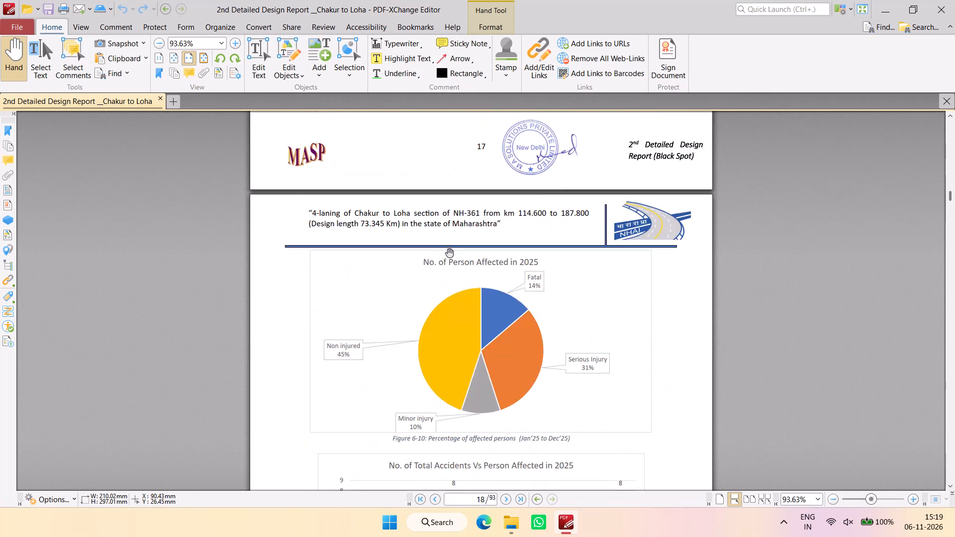
pyautogui.scroll(-7, 452, 253)
pyautogui.scroll(-10, 479, 300)
pyautogui.scroll(-10, 524, 312)
pyautogui.scroll(-11, 557, 333)
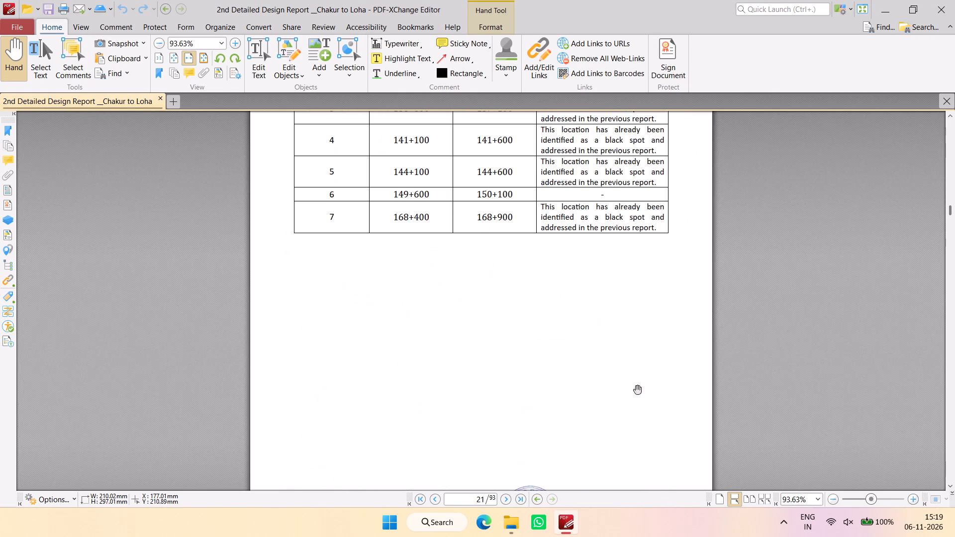
# Check the PDF's traffic survey and analysis pages for Blackspots 1 to 3, including tables, graphs and turning movement diagrams.
pyautogui.scroll(-11, 637, 394)
pyautogui.scroll(-20, 677, 337)
pyautogui.scroll(-9, 677, 337)
pyautogui.scroll(1, 734, 338)
pyautogui.scroll(-10, 741, 335)
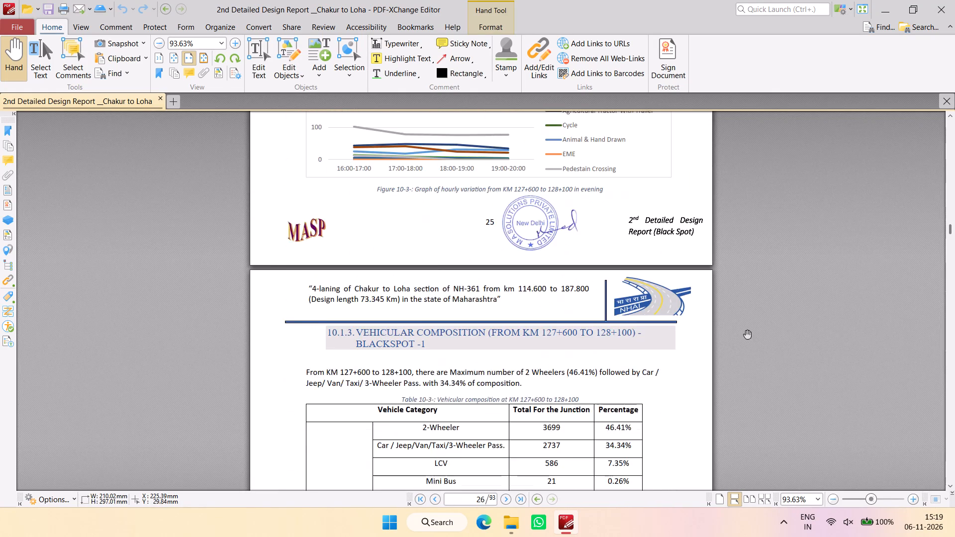
pyautogui.scroll(-18, 779, 338)
pyautogui.scroll(-19, 869, 284)
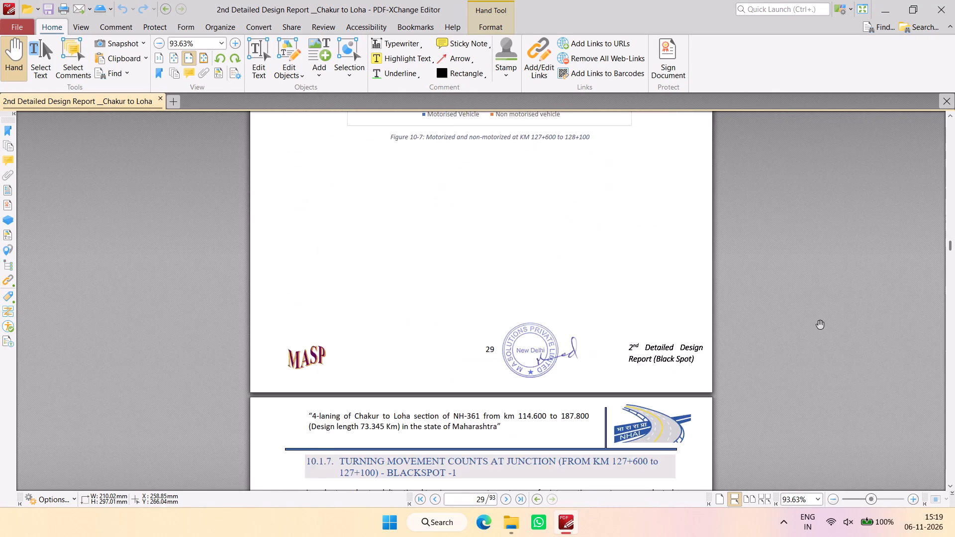
pyautogui.scroll(-12, 820, 324)
pyautogui.moveTo(951, 249); pyautogui.dragTo(951, 260)
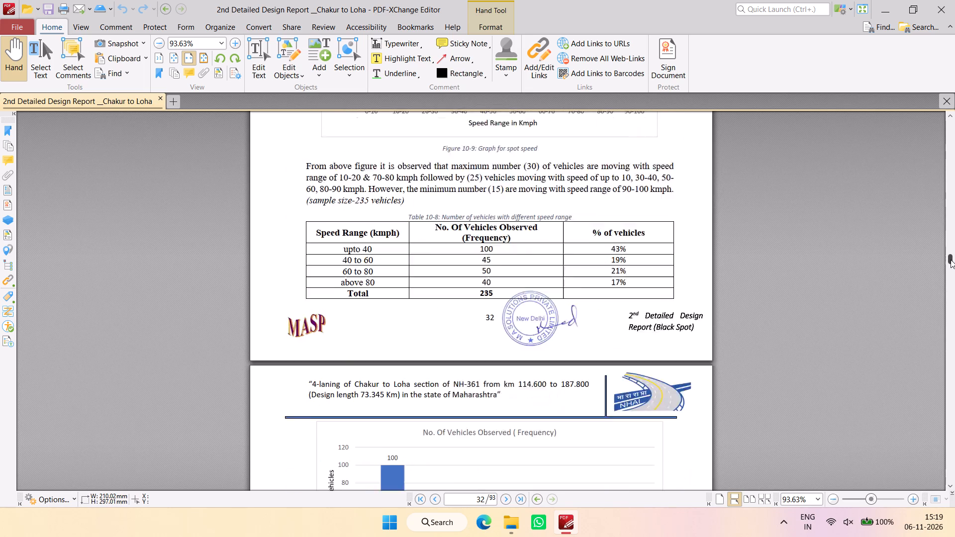
pyautogui.moveTo(951, 260); pyautogui.dragTo(951, 267)
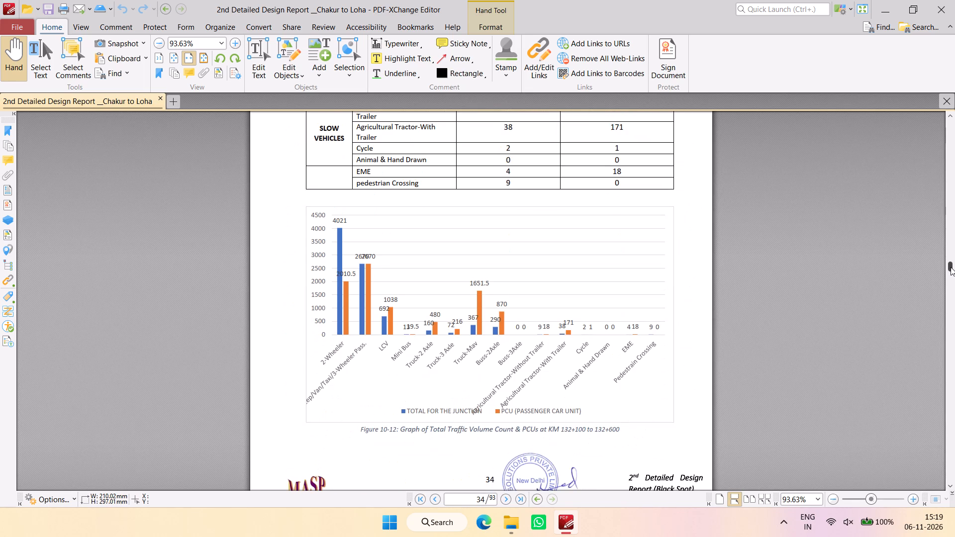
pyautogui.moveTo(951, 267); pyautogui.dragTo(951, 269)
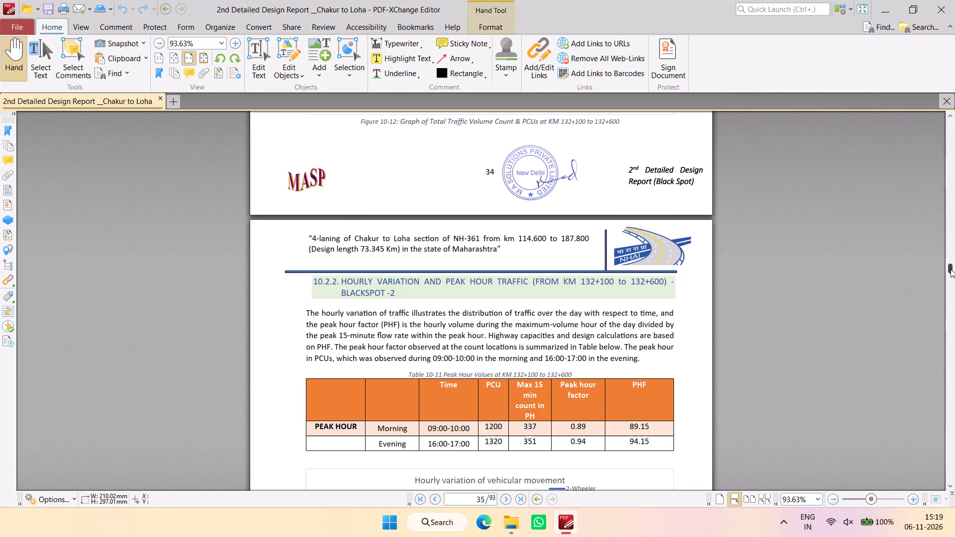
pyautogui.moveTo(951, 269); pyautogui.dragTo(952, 282)
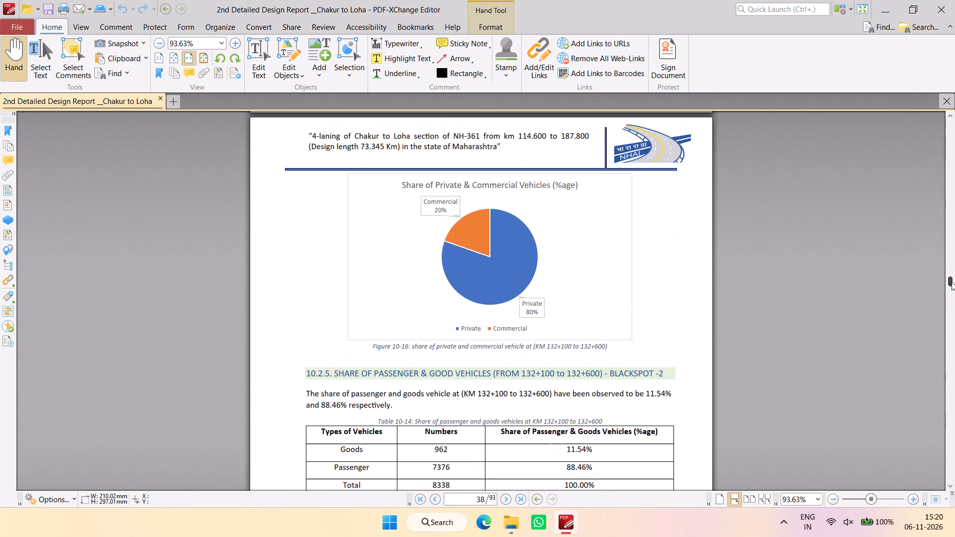
pyautogui.moveTo(952, 282); pyautogui.dragTo(954, 317)
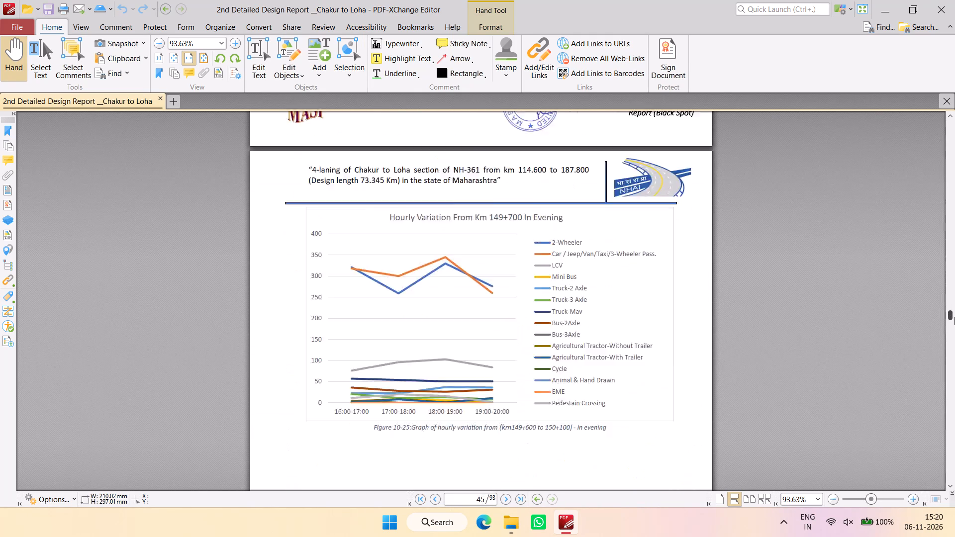
pyautogui.moveTo(954, 317); pyautogui.dragTo(954, 342)
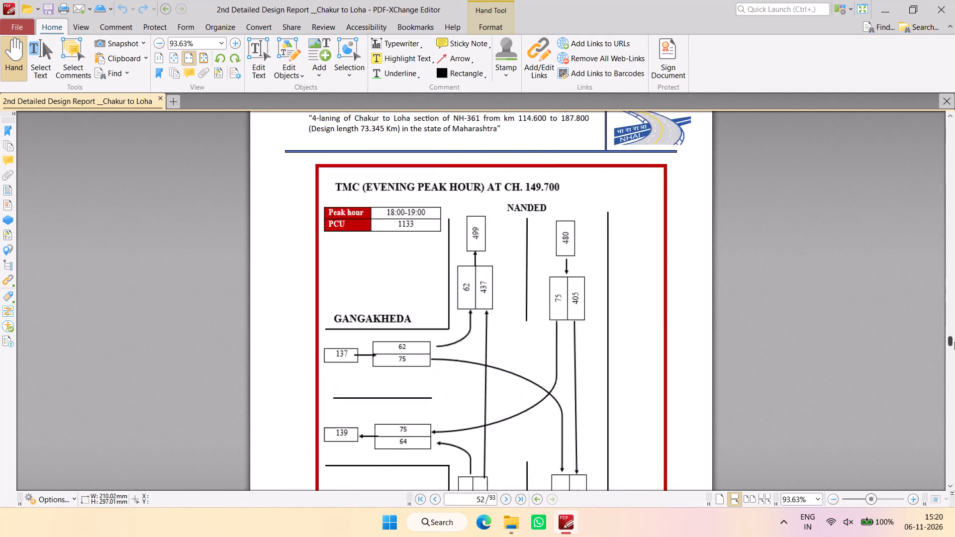
# Check the PDF's site observation tables, accident data and annexure drawings through to the last page.
pyautogui.moveTo(954, 342); pyautogui.dragTo(954, 364)
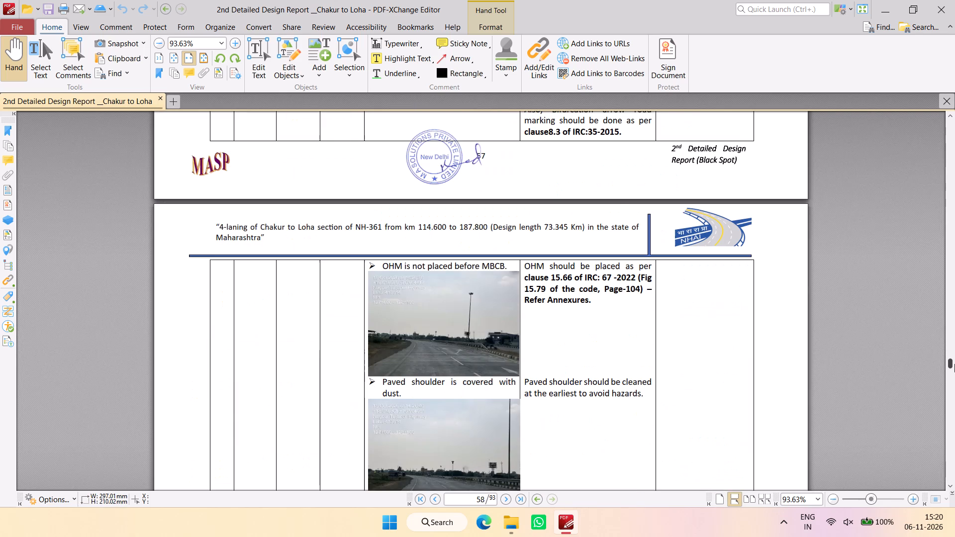
pyautogui.moveTo(954, 364); pyautogui.dragTo(954, 366)
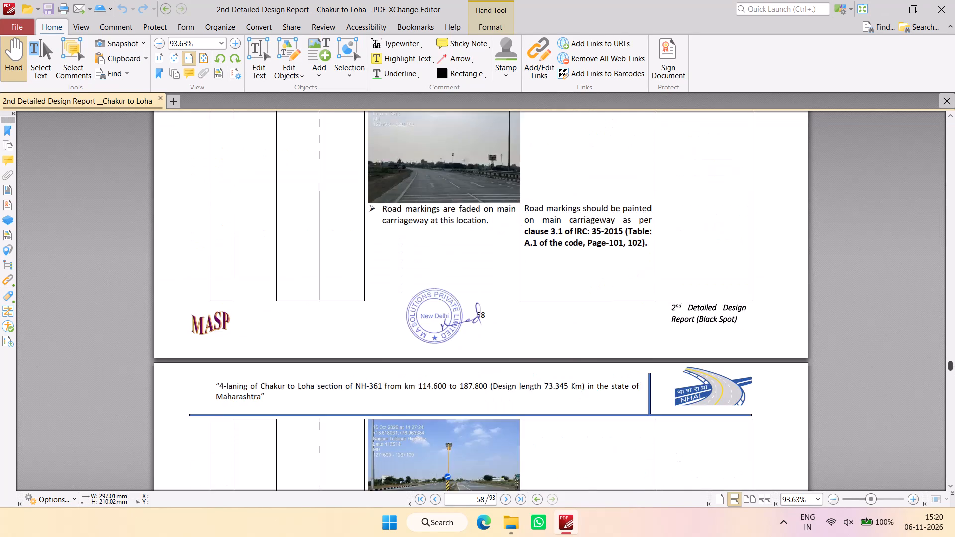
pyautogui.moveTo(954, 366); pyautogui.dragTo(954, 387)
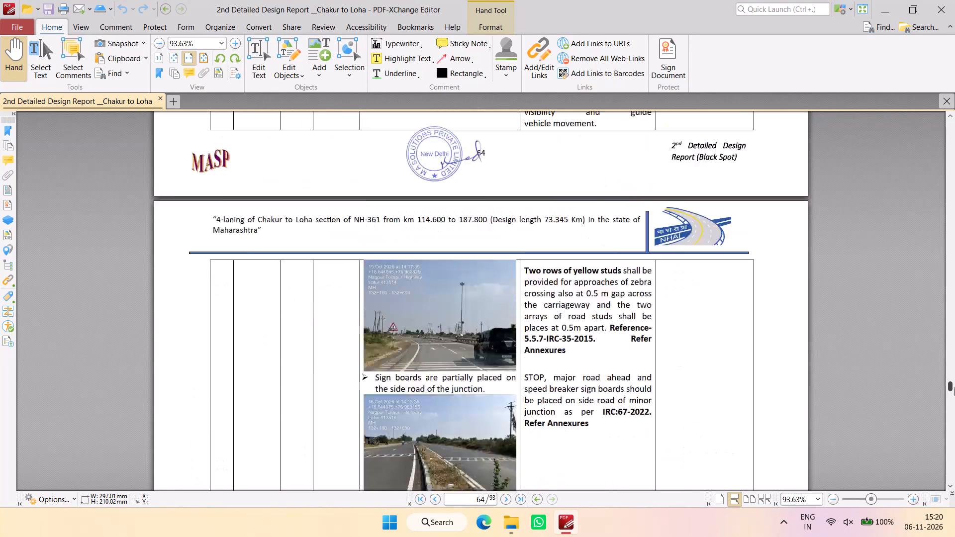
pyautogui.moveTo(954, 387); pyautogui.dragTo(954, 441)
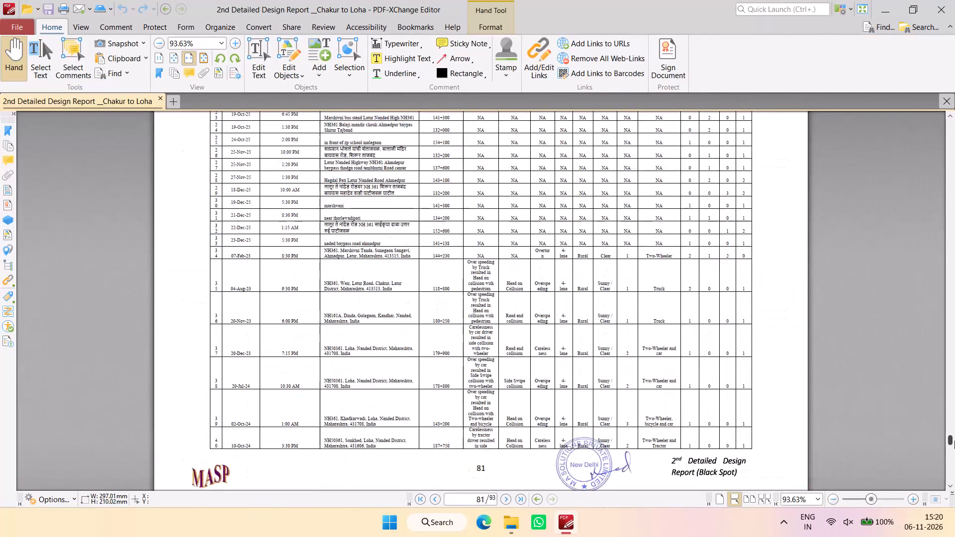
pyautogui.moveTo(954, 441); pyautogui.dragTo(954, 504)
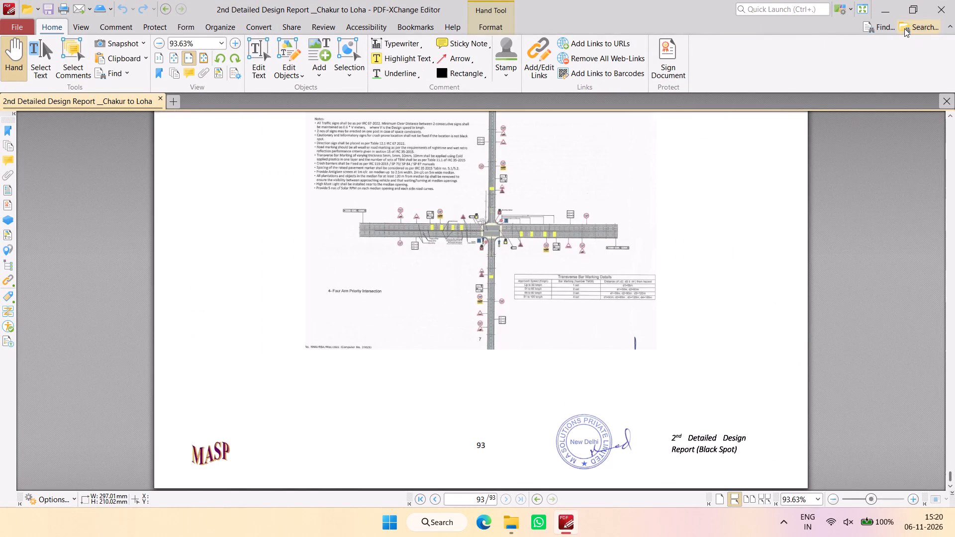
# Close the PDF and delete it from the Chakur Loha Detail Design folder.
pyautogui.click(948, 15)
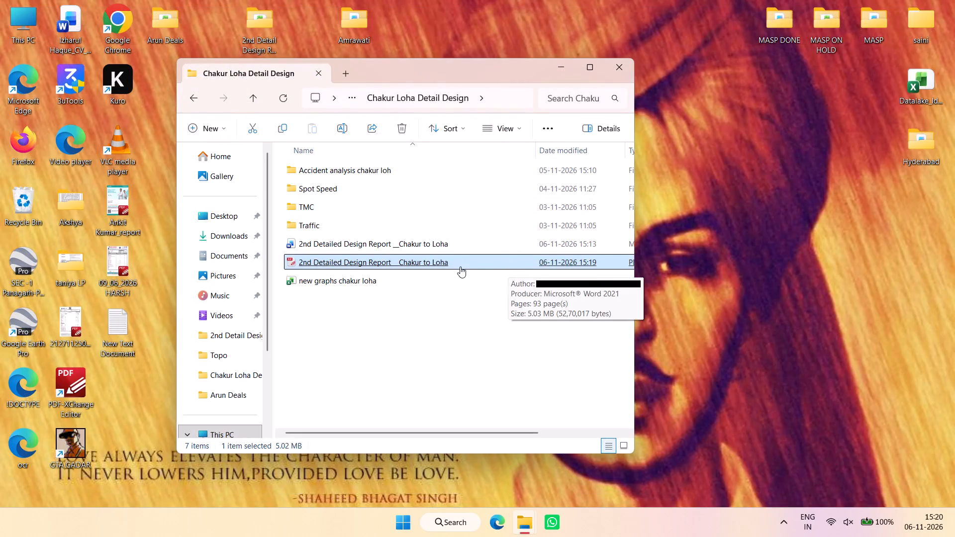
pyautogui.press('Delete')
# Reopen the "2nd Detailed Design Report __Chakur to Loha" Word document and close the folder window.
pyautogui.doubleClick(409, 246)
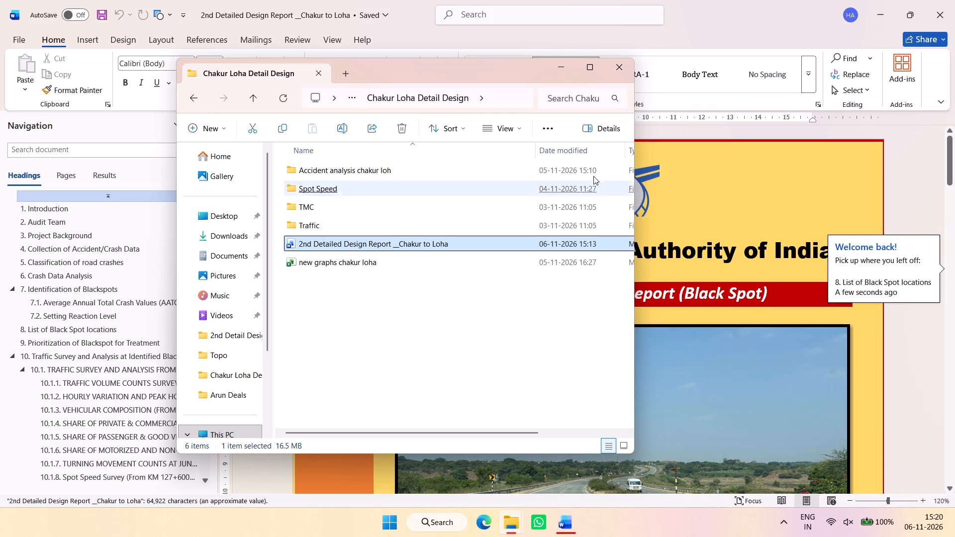
pyautogui.click(615, 66)
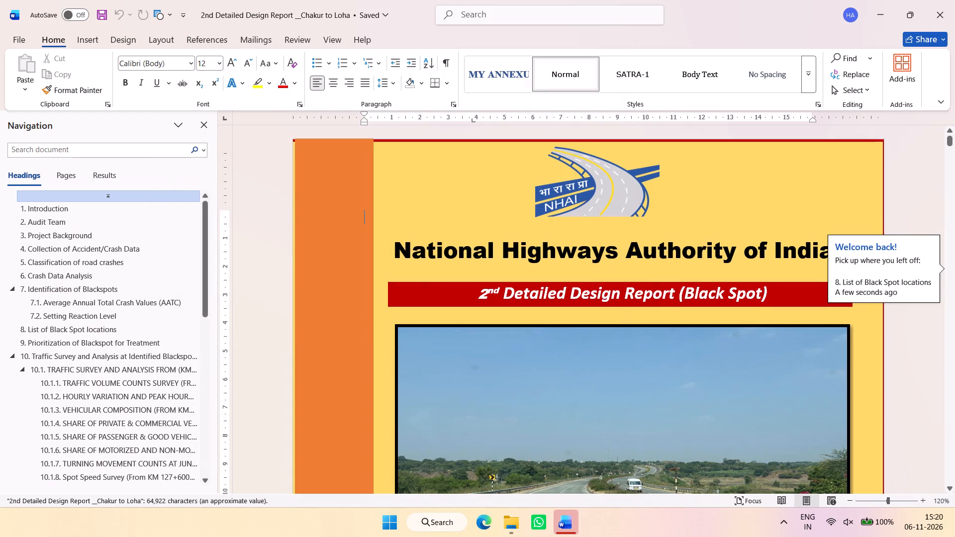
# Insert two blank lines between the List of Annexures and "1. Introduction" so the heading starts on a new page.
pyautogui.click(140, 212)
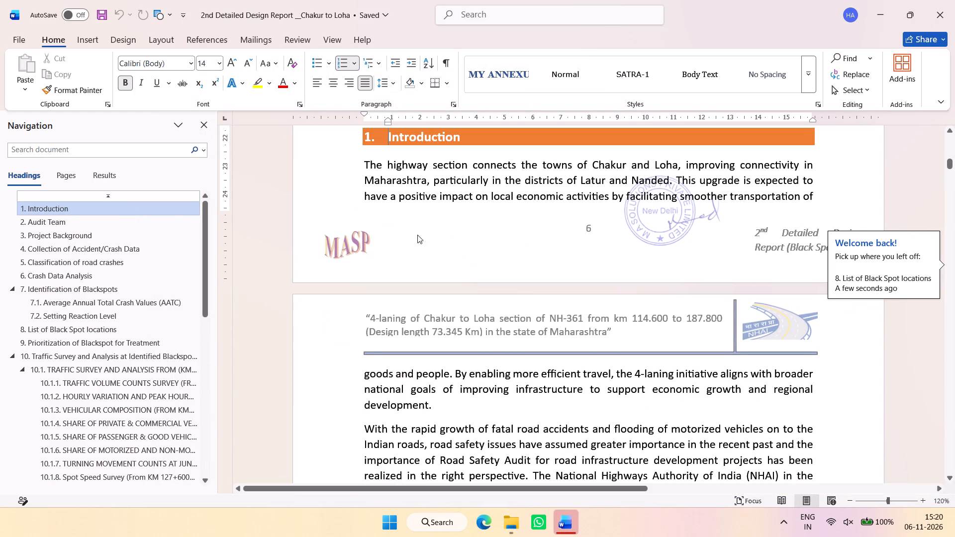
pyautogui.scroll(3, 423, 238)
pyautogui.click(424, 311)
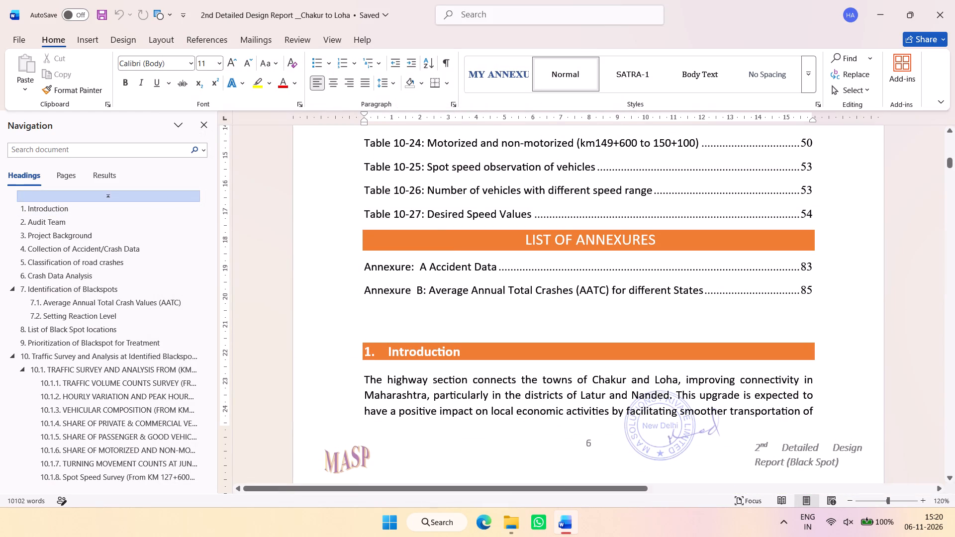
pyautogui.press('Return')
pyautogui.press('Return')
pyautogui.scroll(-4, 425, 315)
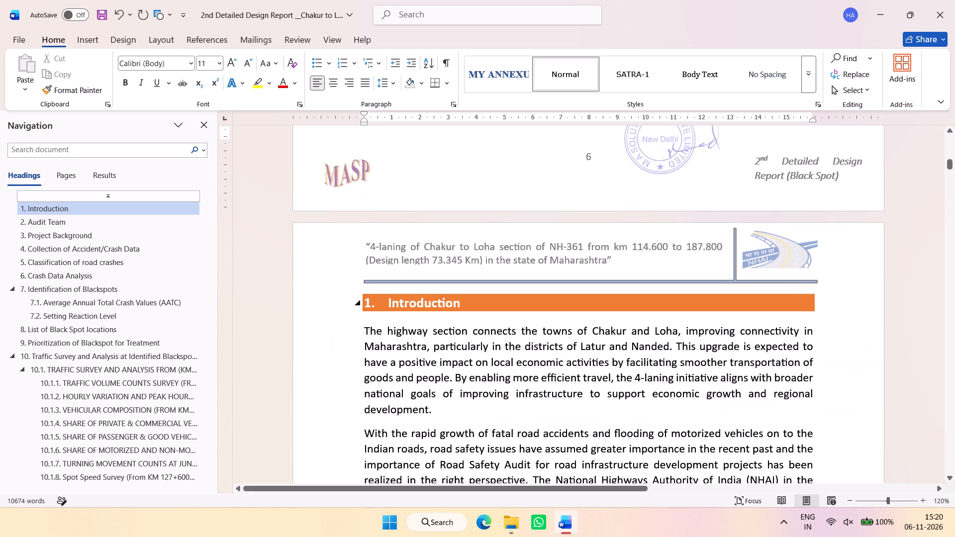
pyautogui.click(397, 317)
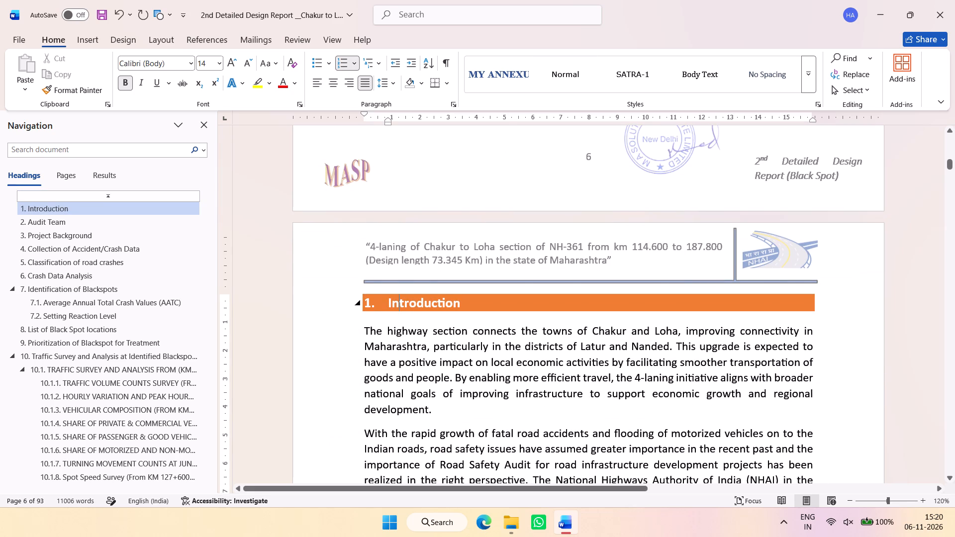
# Check the pages following the Introduction heading through the Audit Team chart and save the document.
pyautogui.scroll(-17, 414, 295)
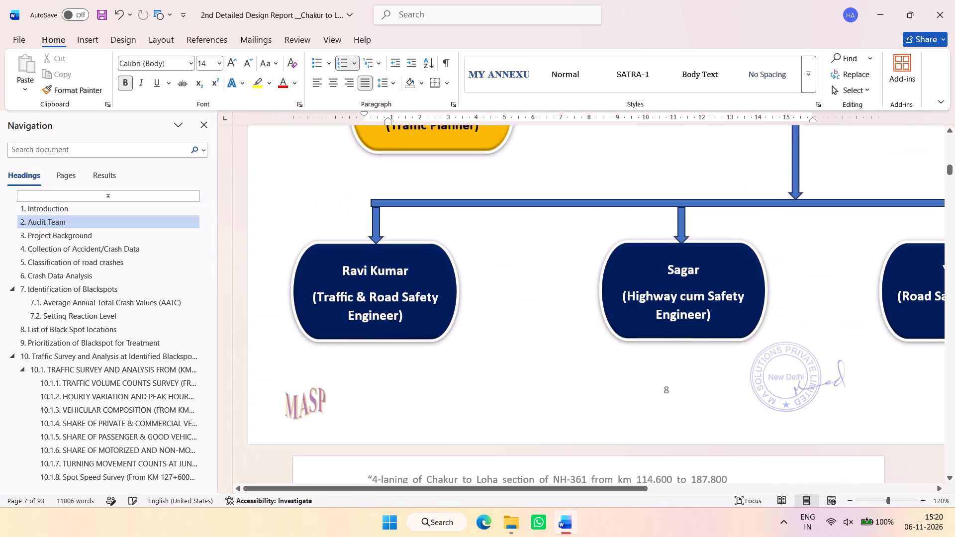
pyautogui.hotkey('ctrl', 's')
pyautogui.hotkey('ctrl', 's')
pyautogui.hotkey('ctrl', 's')
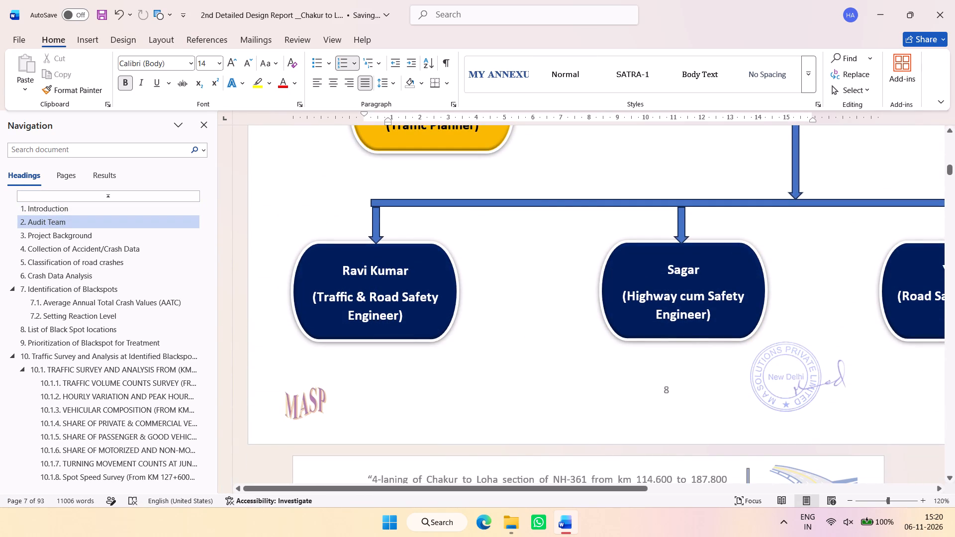
# Dismiss the spelling flag on "Chakur" in the Figure 3-2 route map caption.
pyautogui.scroll(-20, 523, 291)
pyautogui.scroll(-5, 554, 301)
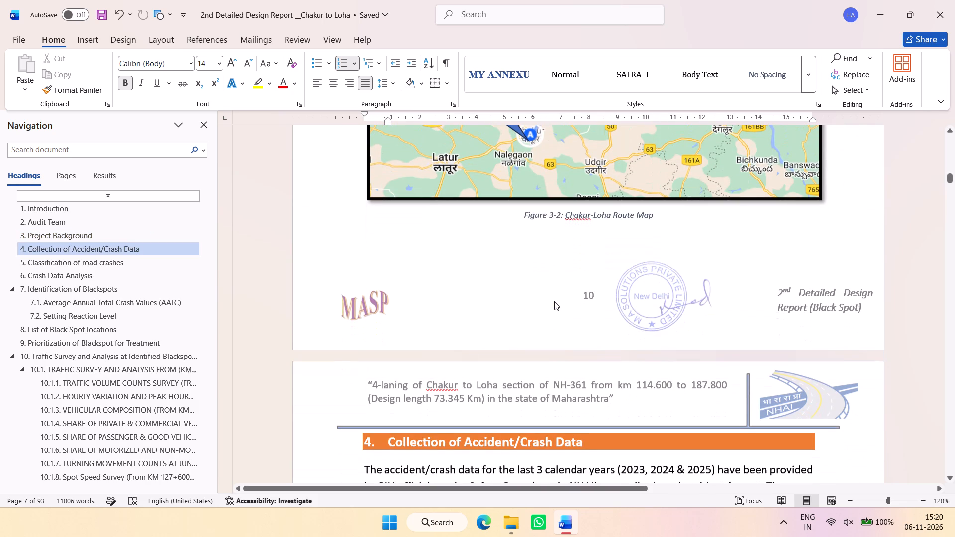
pyautogui.click(578, 219)
pyautogui.rightClick(578, 219)
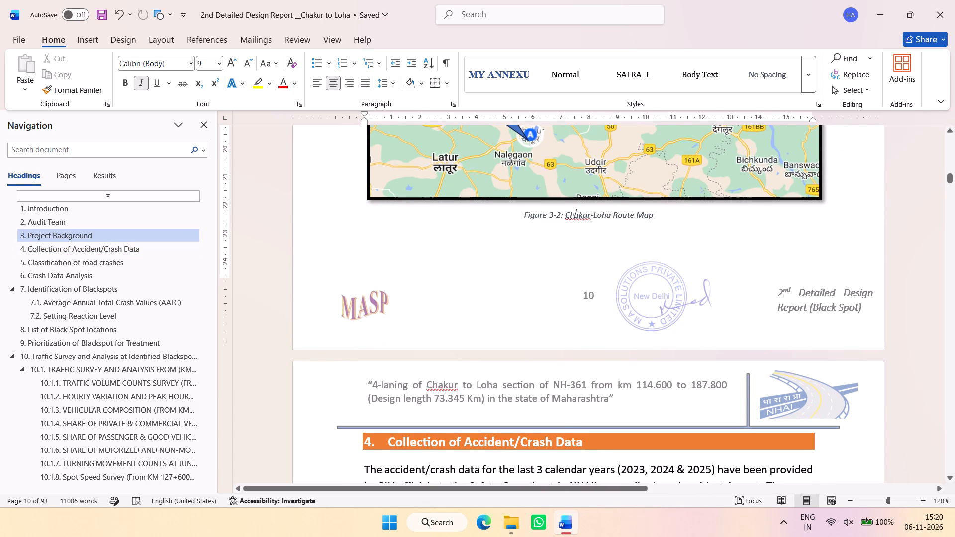
pyautogui.click(536, 291)
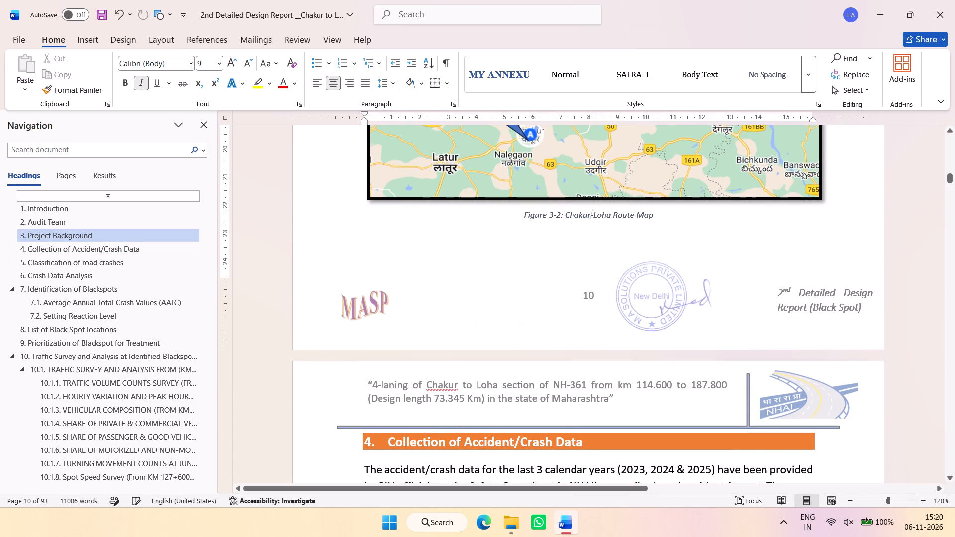
# Check the layout of sections 4 to 9, from Collection of Accident/Crash Data through the Prioritization of Blackspot for Treatment table.
pyautogui.scroll(-6, 557, 276)
pyautogui.scroll(2, 556, 272)
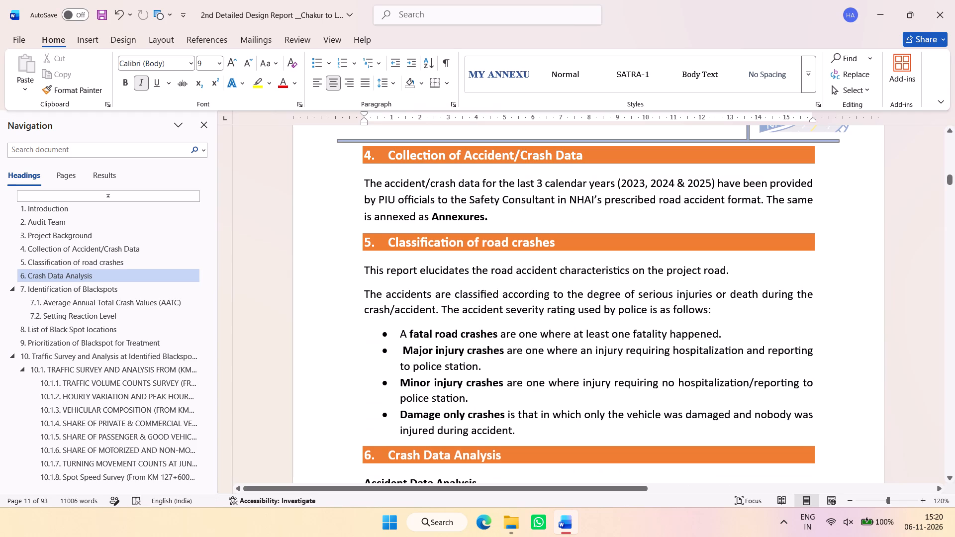
pyautogui.scroll(-2, 636, 219)
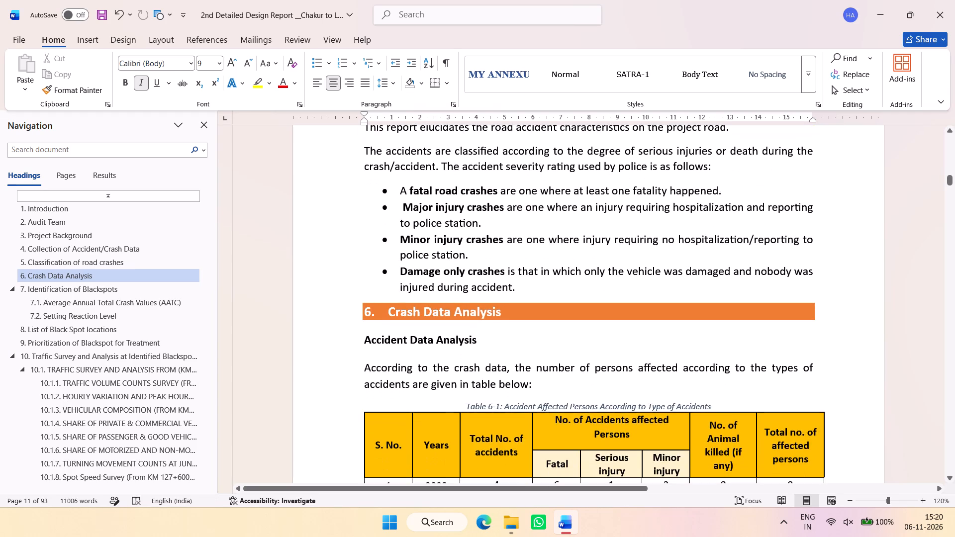
pyautogui.scroll(-3, 636, 221)
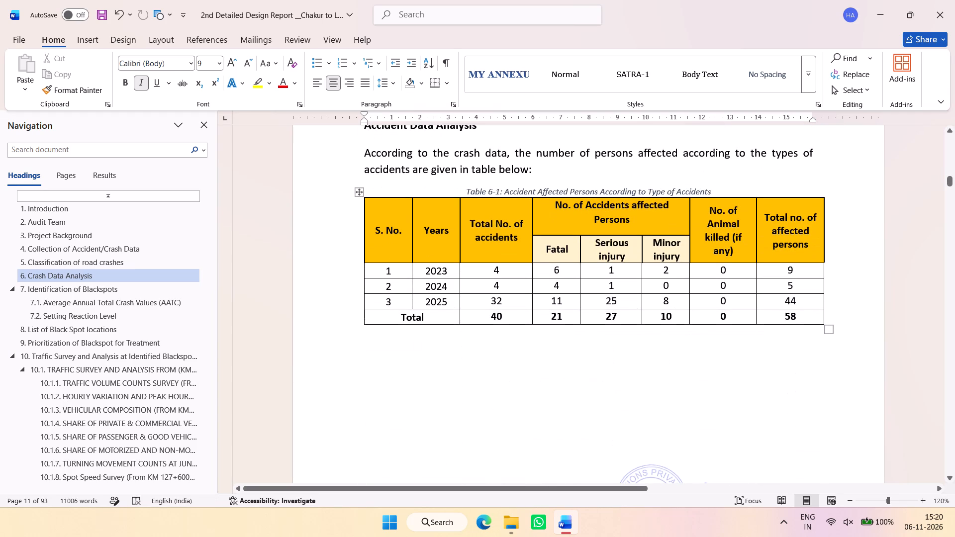
pyautogui.scroll(-7, 636, 223)
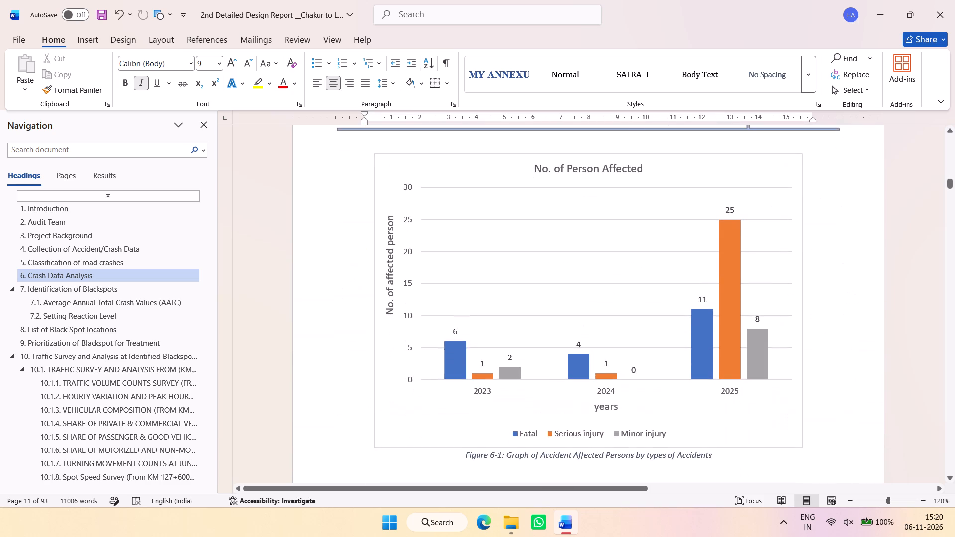
pyautogui.scroll(9, 629, 223)
pyautogui.scroll(-16, 629, 223)
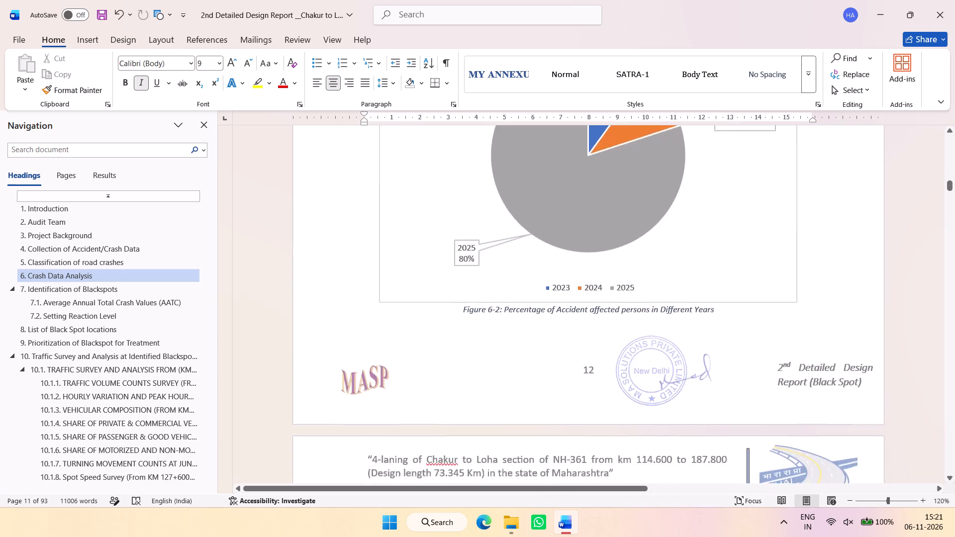
pyautogui.scroll(-11, 629, 226)
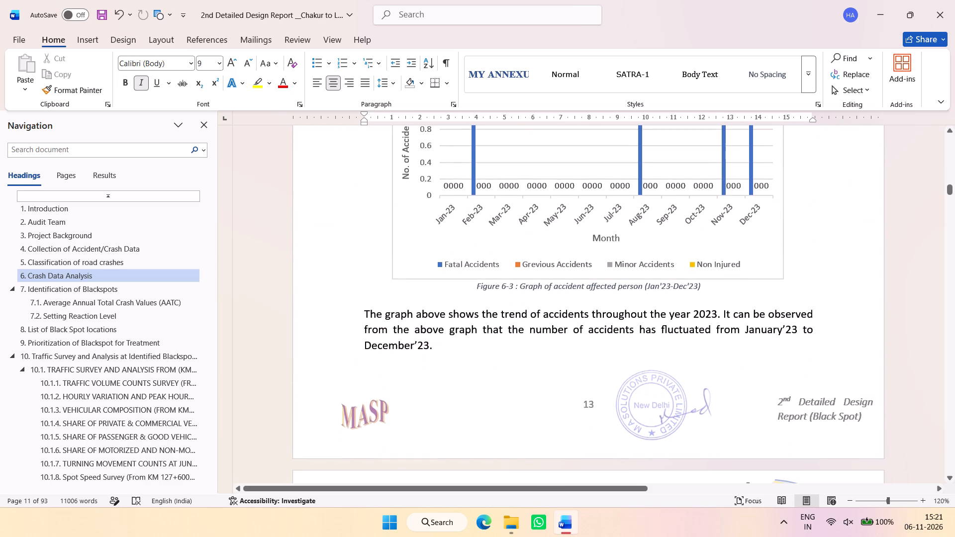
pyautogui.scroll(-20, 626, 229)
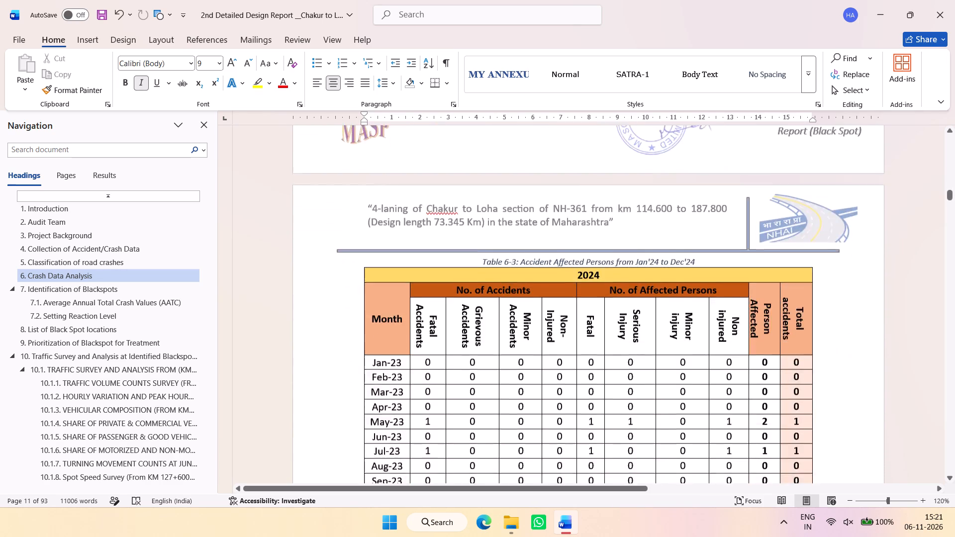
pyautogui.scroll(-20, 627, 230)
pyautogui.scroll(-12, 627, 230)
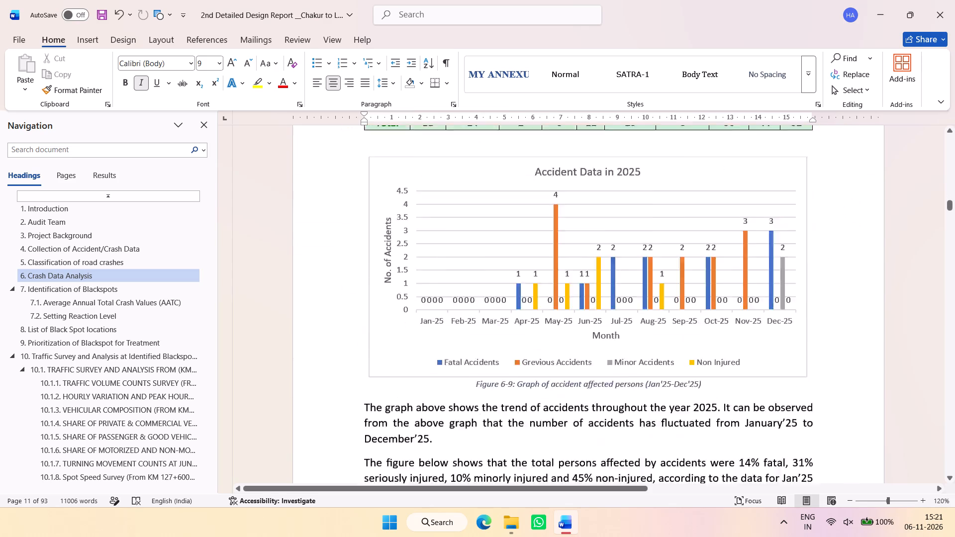
pyautogui.scroll(-18, 627, 229)
pyautogui.scroll(-8, 627, 230)
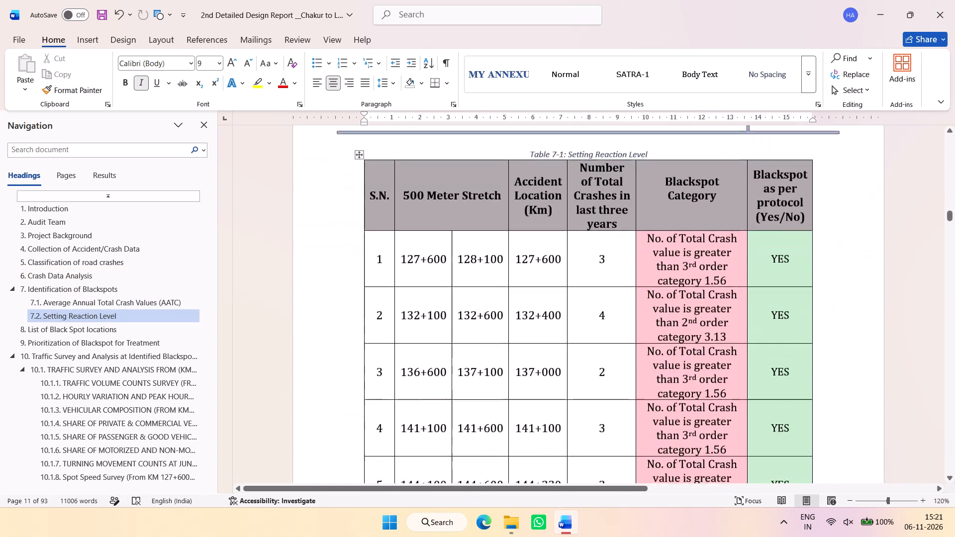
pyautogui.scroll(-18, 627, 230)
pyautogui.scroll(-9, 627, 235)
pyautogui.scroll(2, 627, 235)
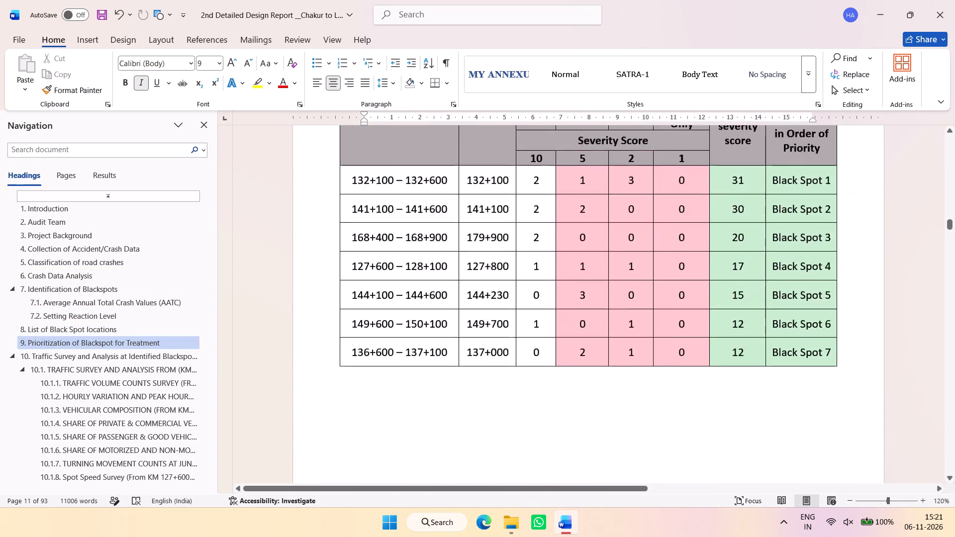
pyautogui.scroll(15, 627, 235)
pyautogui.scroll(-18, 616, 229)
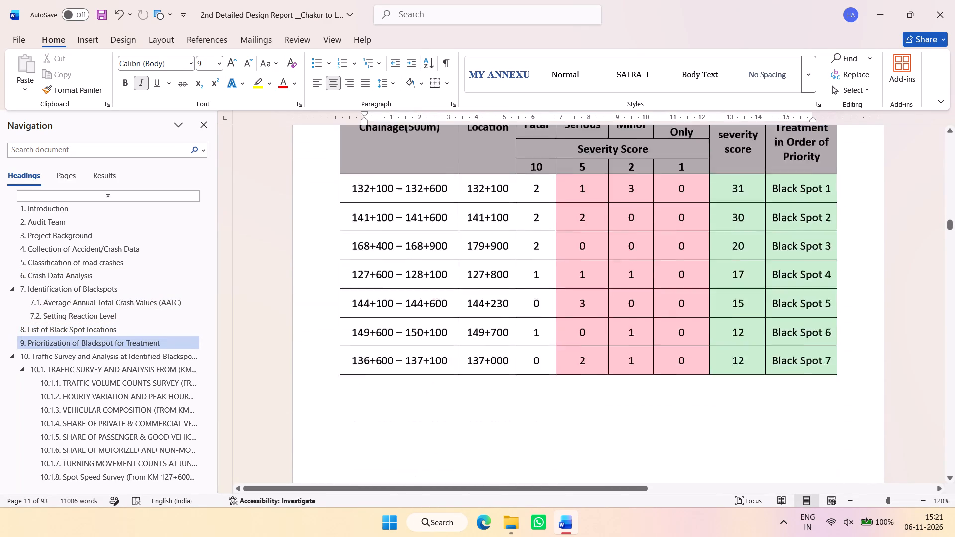
# Check the layout of the section 10 traffic survey tables, charts and turning movement diagrams through 10.3.8 Spot Speed Survey.
pyautogui.scroll(-18, 625, 257)
pyautogui.scroll(-14, 624, 255)
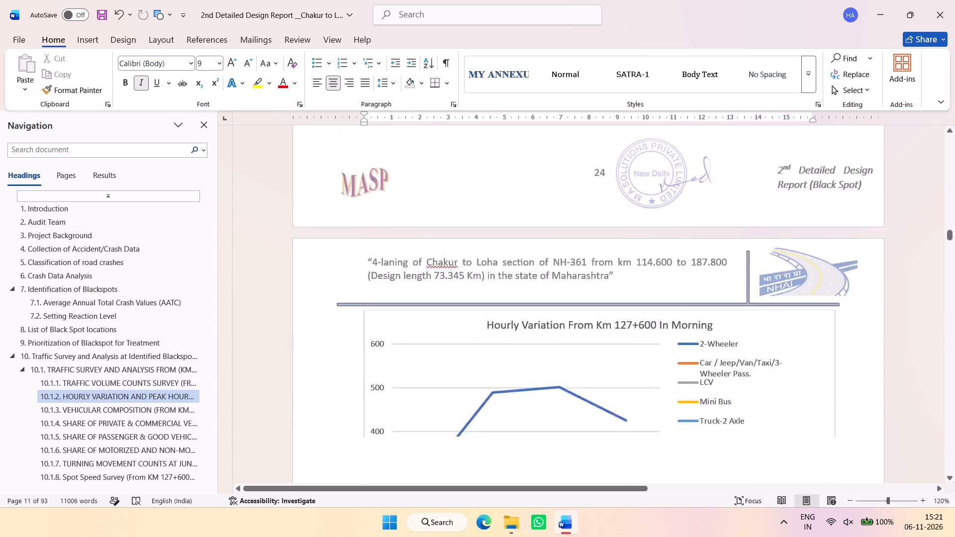
pyautogui.scroll(-17, 630, 250)
pyautogui.scroll(-18, 620, 286)
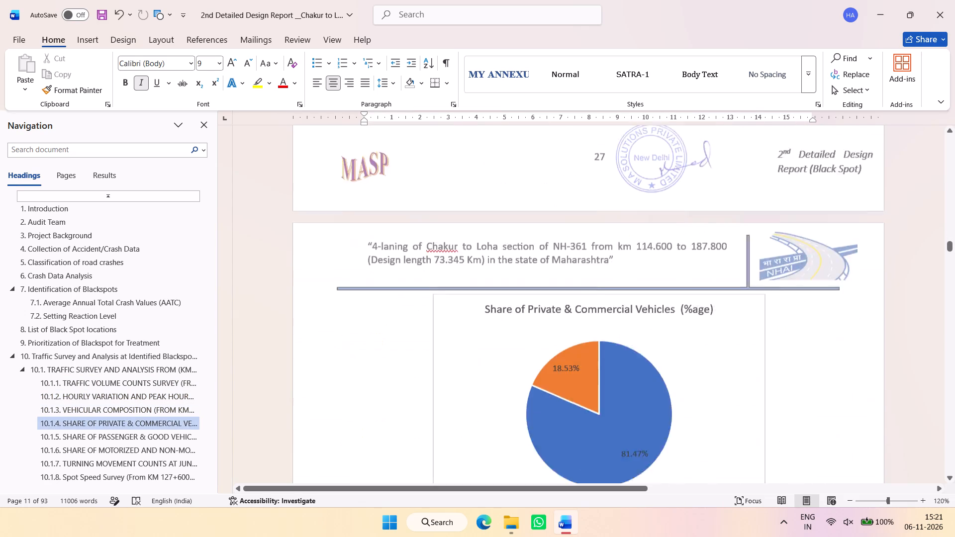
pyautogui.scroll(-20, 622, 289)
pyautogui.scroll(-20, 622, 289)
pyautogui.scroll(-1, 622, 289)
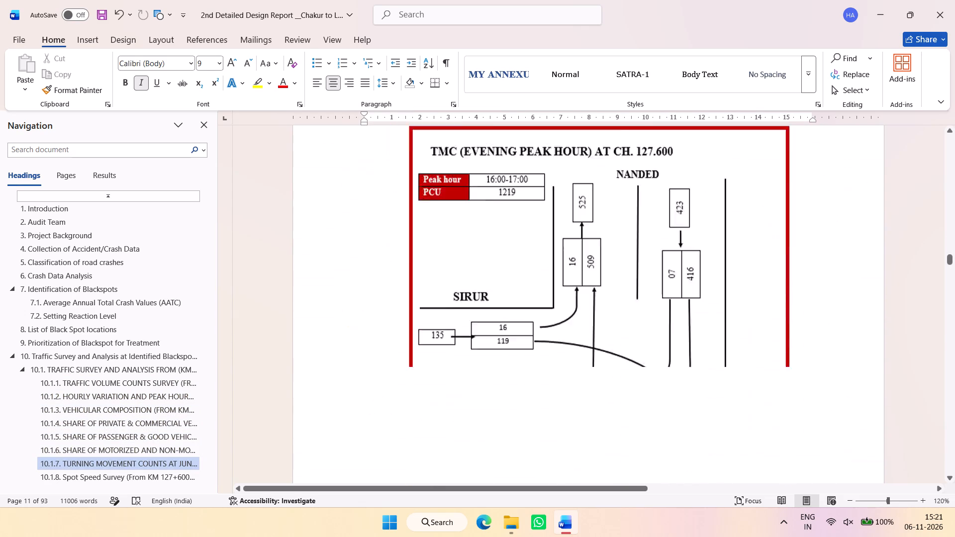
pyautogui.scroll(-20, 622, 288)
pyautogui.scroll(-20, 622, 288)
pyautogui.scroll(-1, 622, 288)
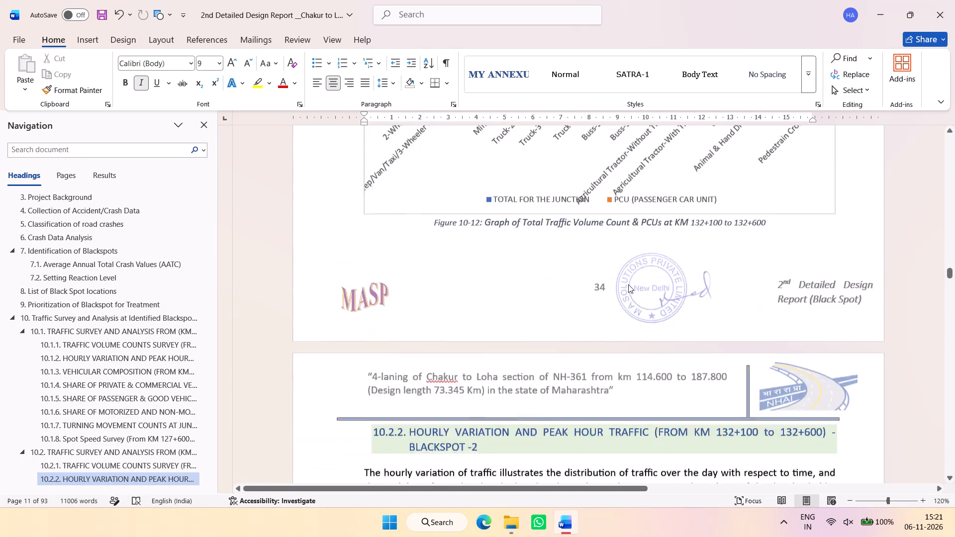
pyautogui.scroll(-20, 628, 284)
pyautogui.scroll(-20, 628, 284)
pyautogui.scroll(-1, 628, 284)
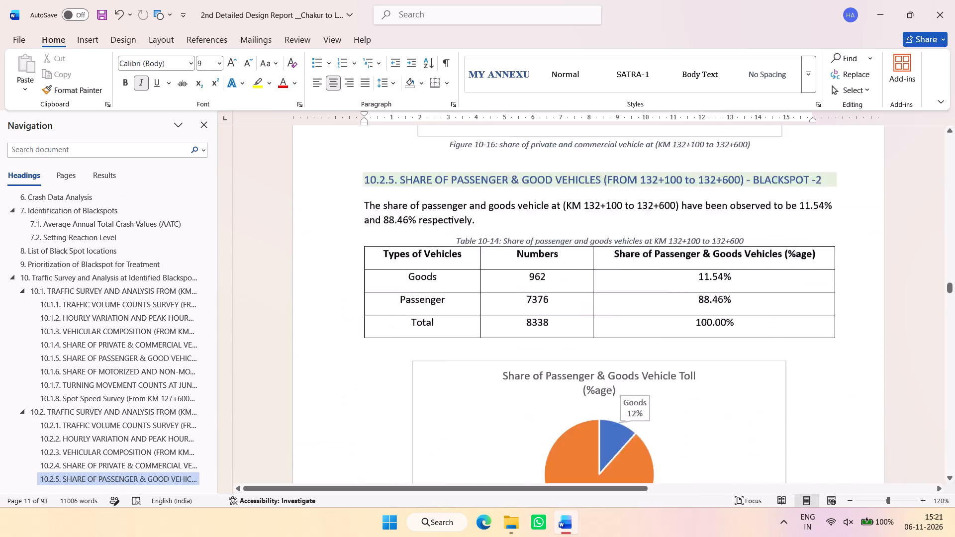
pyautogui.scroll(-20, 626, 272)
pyautogui.scroll(-20, 626, 272)
pyautogui.scroll(-1, 626, 272)
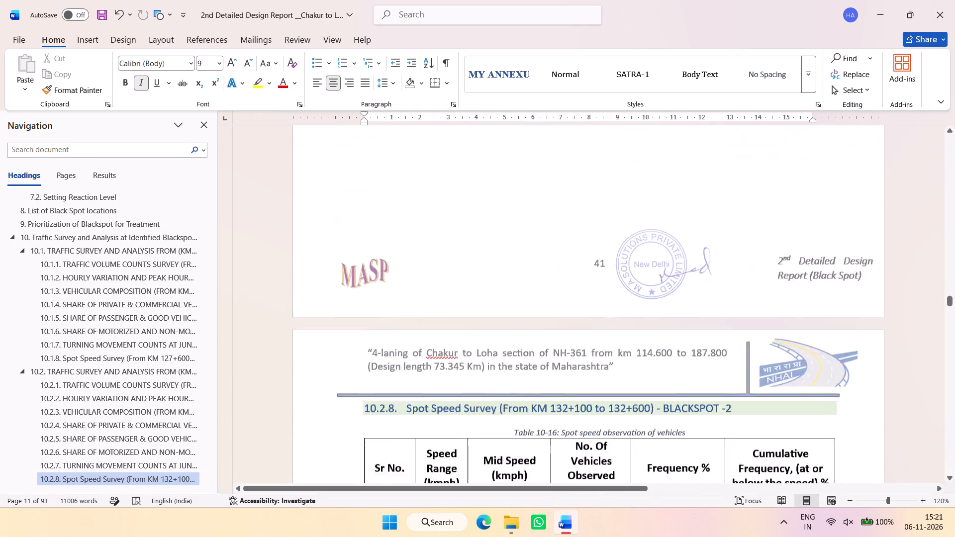
pyautogui.scroll(-12, 624, 267)
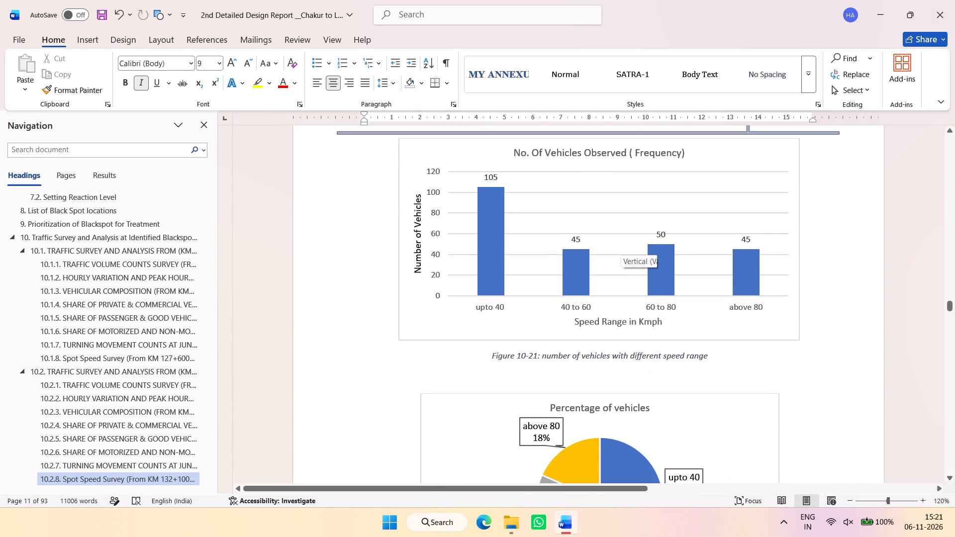
pyautogui.scroll(-20, 641, 253)
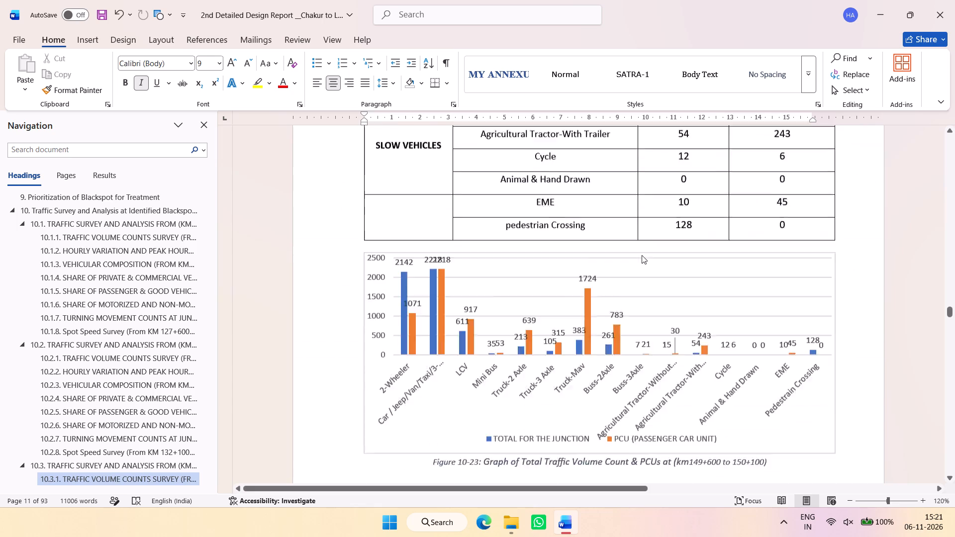
pyautogui.scroll(-20, 642, 255)
pyautogui.scroll(-20, 642, 255)
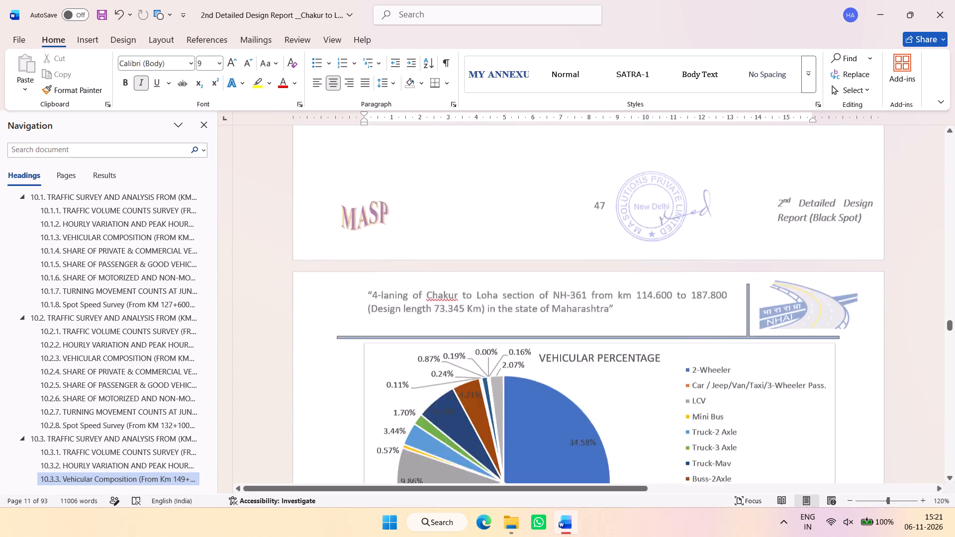
pyautogui.scroll(-16, 763, 304)
pyautogui.scroll(-18, 807, 335)
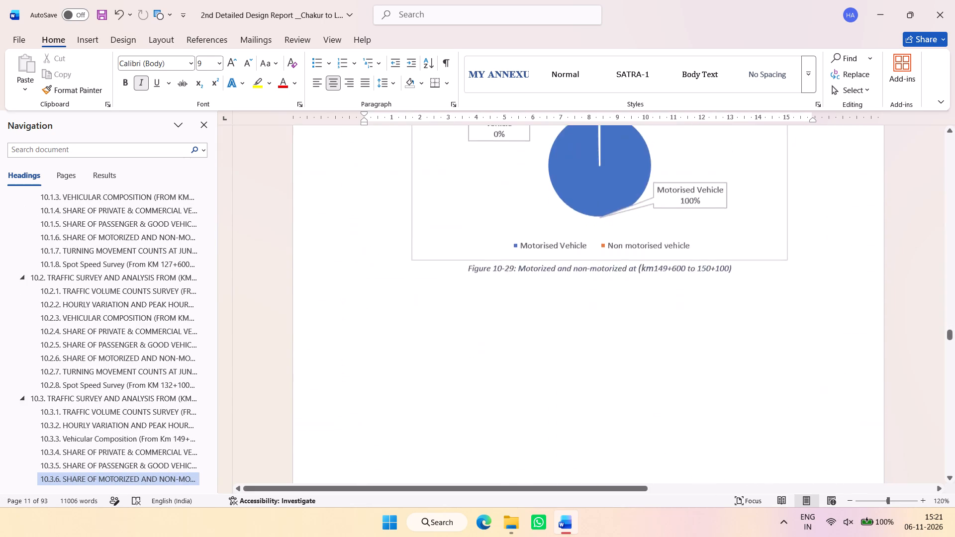
pyautogui.scroll(-20, 831, 351)
pyautogui.scroll(-20, 831, 351)
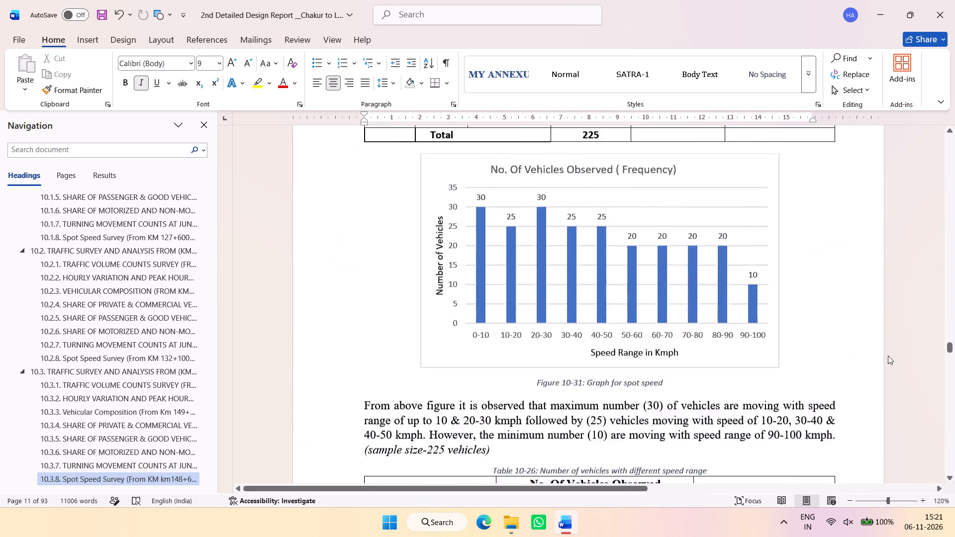
# Cover the chevron sign below "Speed hump" in the 13.1.2 schematic with a blank text box about 1.9 cm high and 1.6 cm wide.
pyautogui.scroll(-20, 888, 356)
pyautogui.scroll(-20, 888, 356)
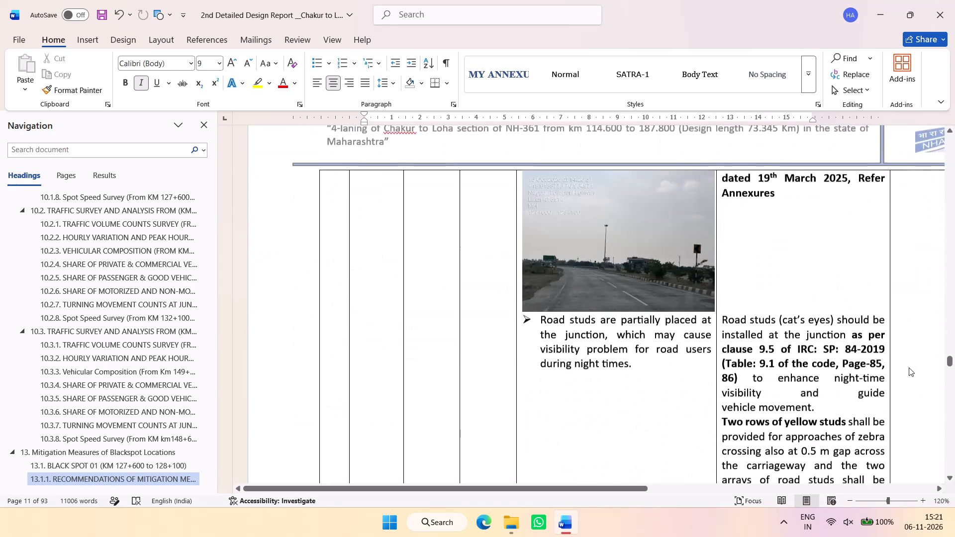
pyautogui.scroll(-20, 909, 367)
pyautogui.scroll(-20, 909, 367)
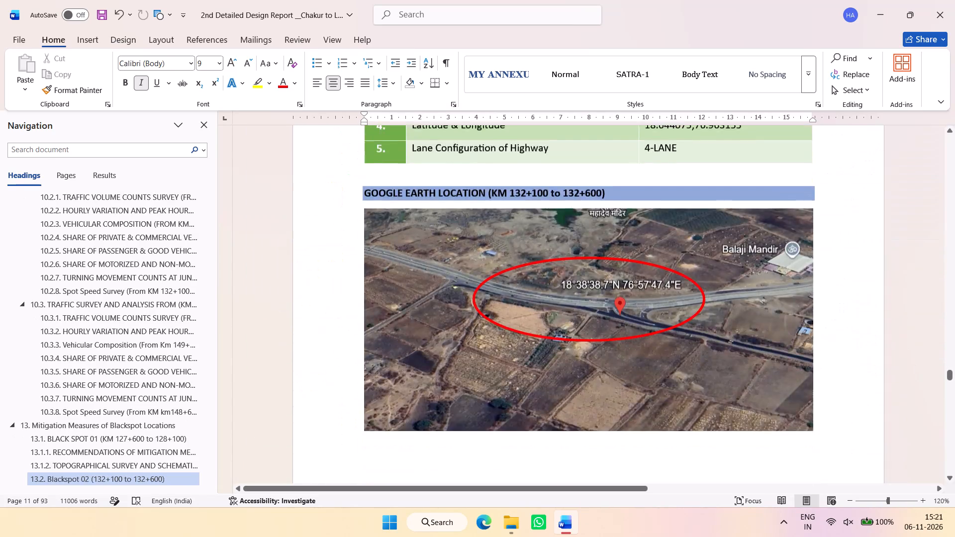
pyautogui.scroll(-2, 916, 365)
pyautogui.scroll(10, 856, 368)
pyautogui.scroll(8, 787, 317)
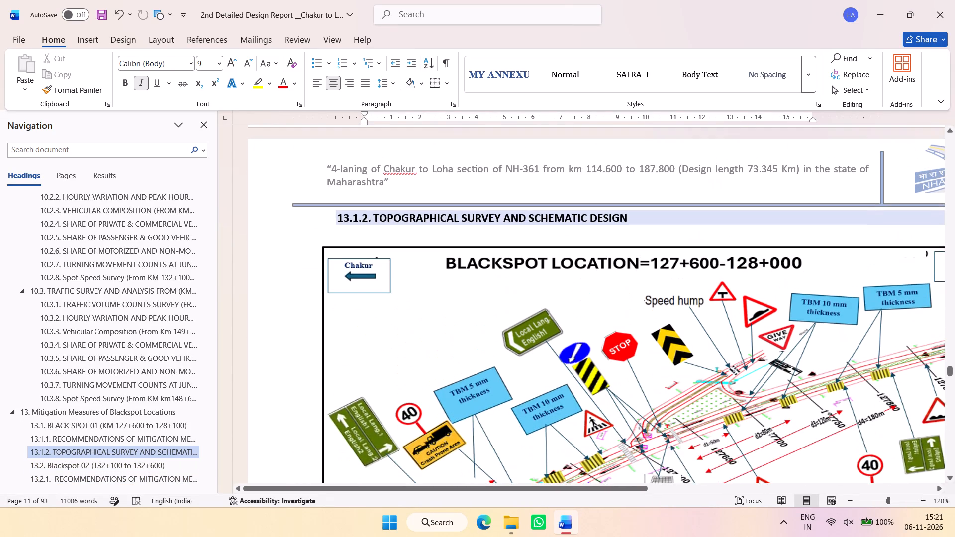
pyautogui.scroll(-1, 785, 317)
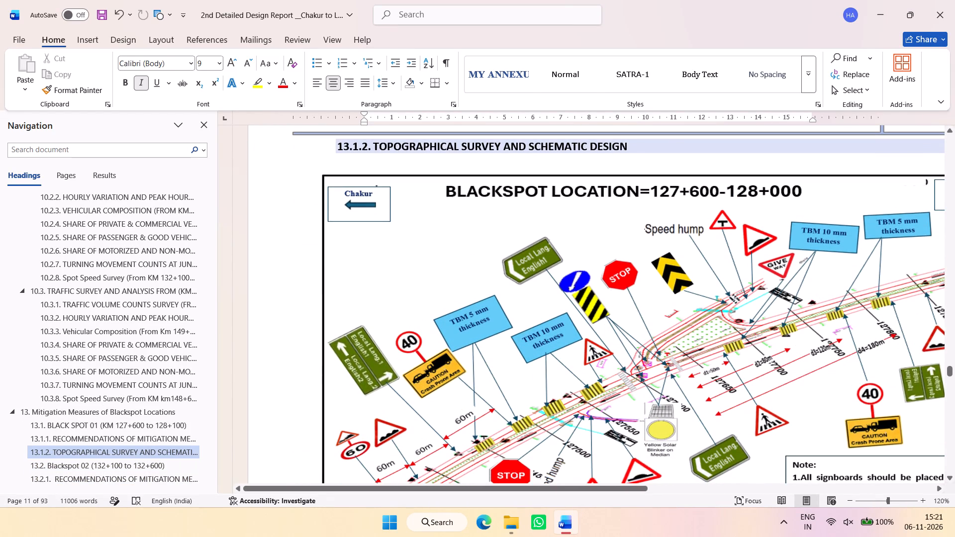
pyautogui.click(683, 276)
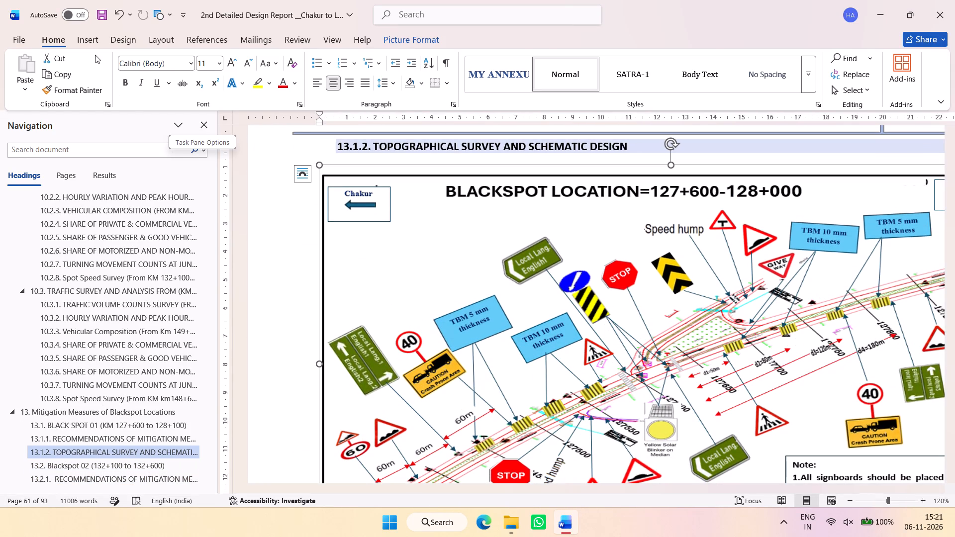
pyautogui.click(87, 47)
pyautogui.click(164, 84)
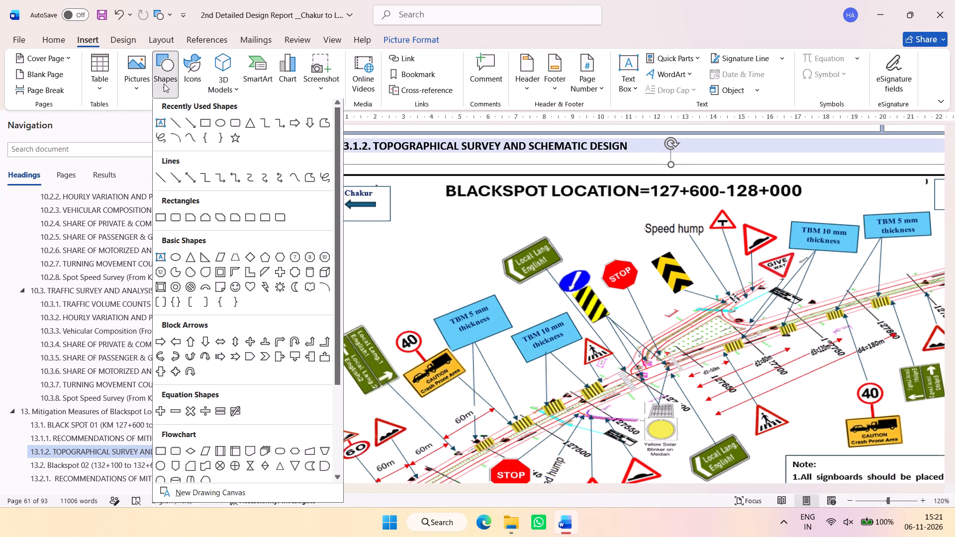
pyautogui.click(161, 127)
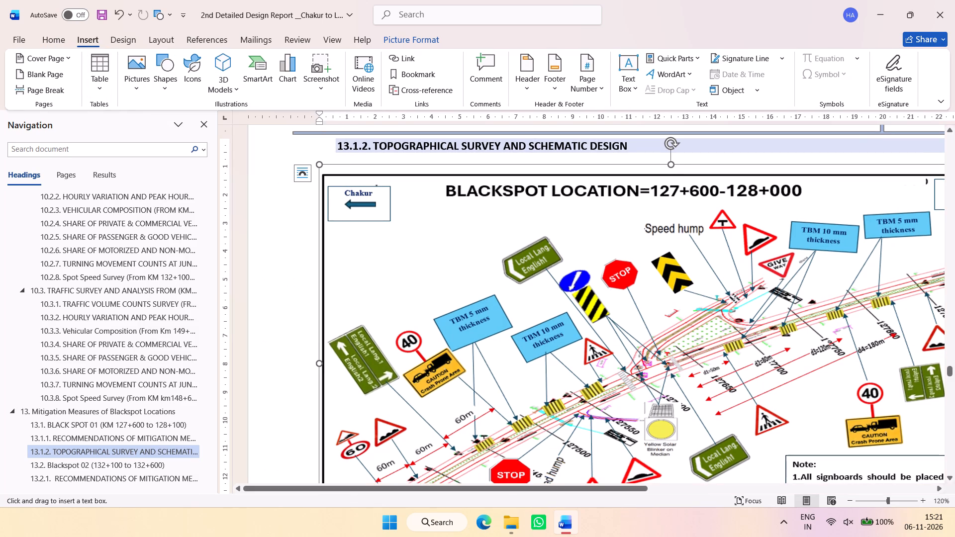
pyautogui.moveTo(657, 248); pyautogui.dragTo(670, 289)
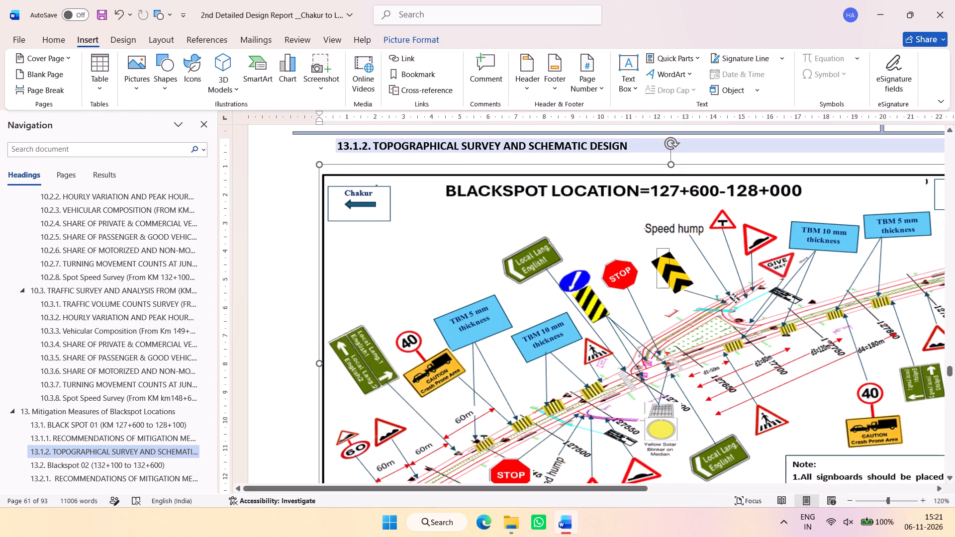
pyautogui.moveTo(670, 289); pyautogui.dragTo(692, 294)
pyautogui.moveTo(692, 294); pyautogui.dragTo(696, 301)
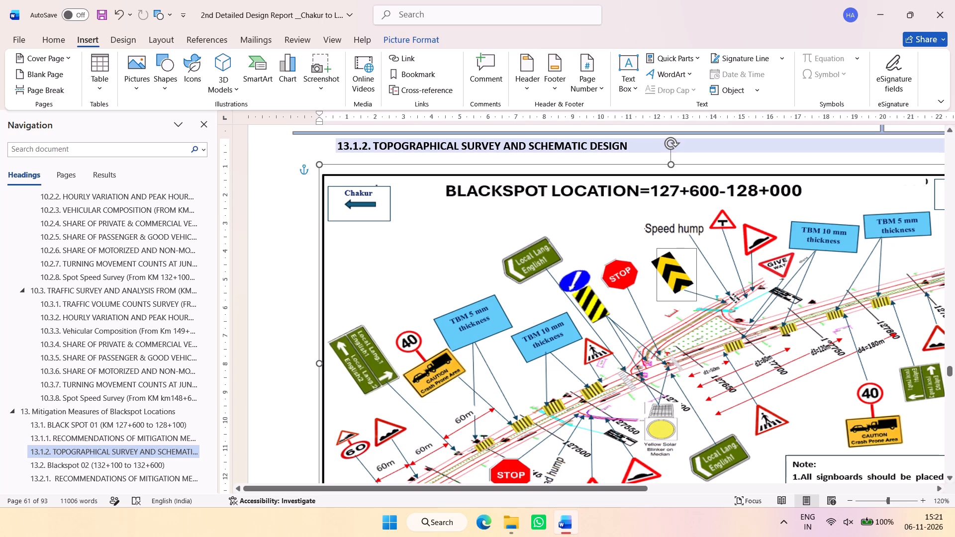
pyautogui.moveTo(657, 276); pyautogui.dragTo(655, 276)
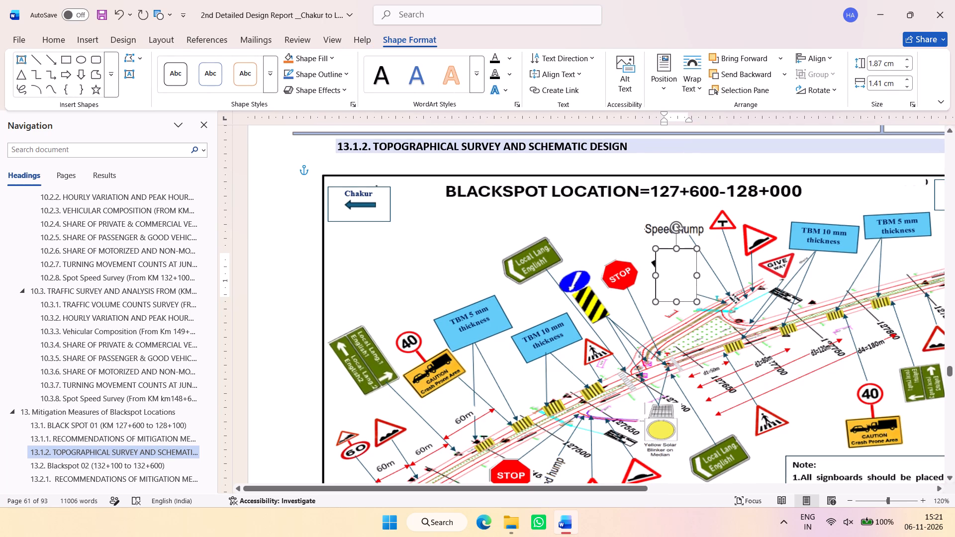
pyautogui.moveTo(655, 276); pyautogui.dragTo(652, 274)
pyautogui.click(627, 244)
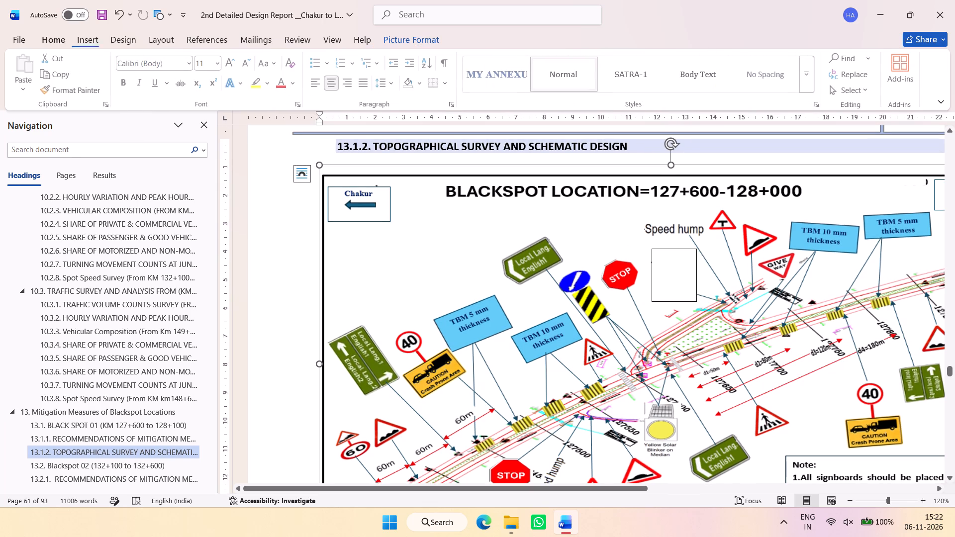
# Remove the outline of the text box that covers the chevron sign.
pyautogui.click(664, 250)
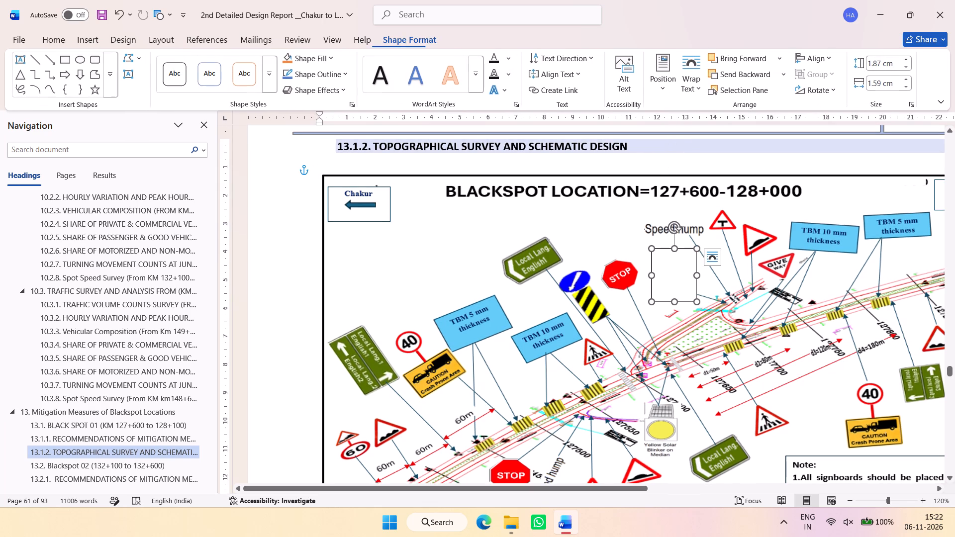
pyautogui.rightClick(664, 250)
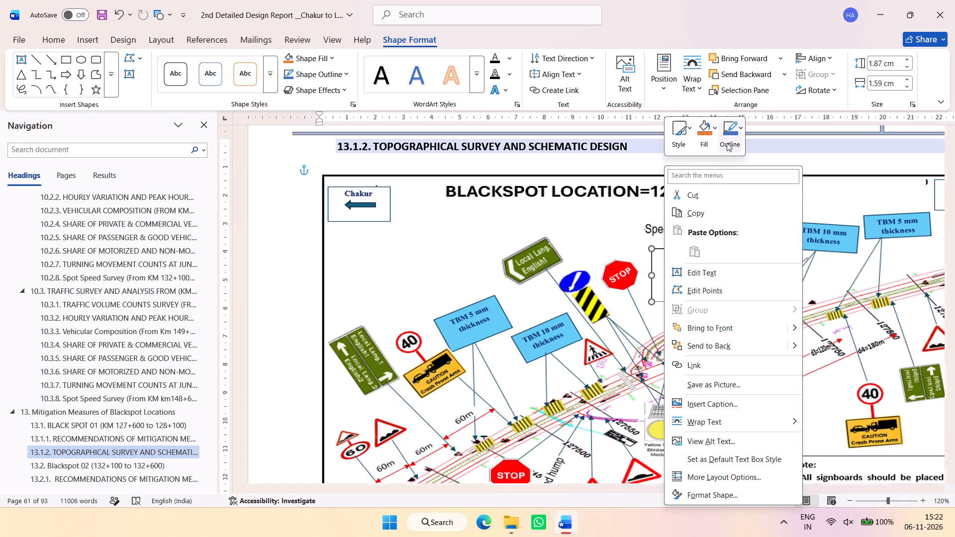
pyautogui.click(727, 143)
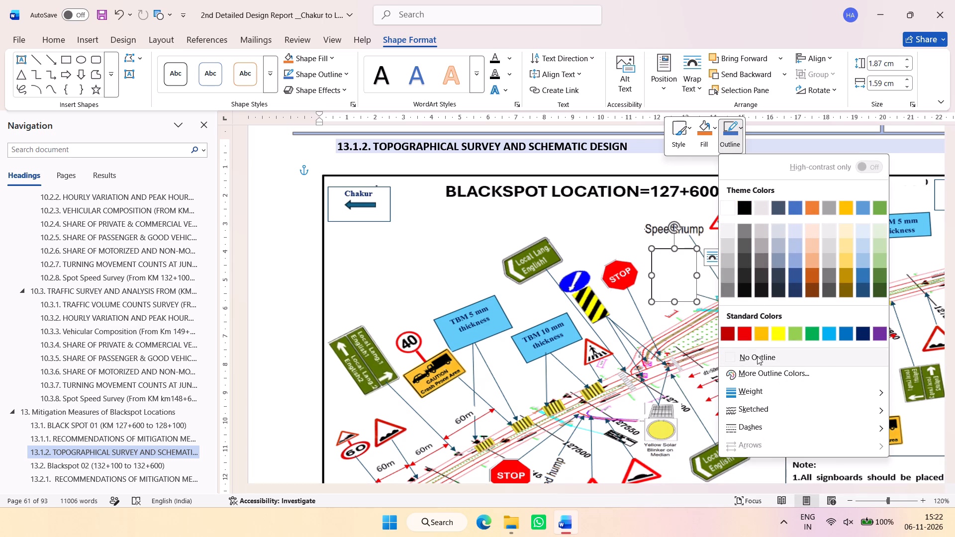
pyautogui.click(757, 356)
pyautogui.click(620, 239)
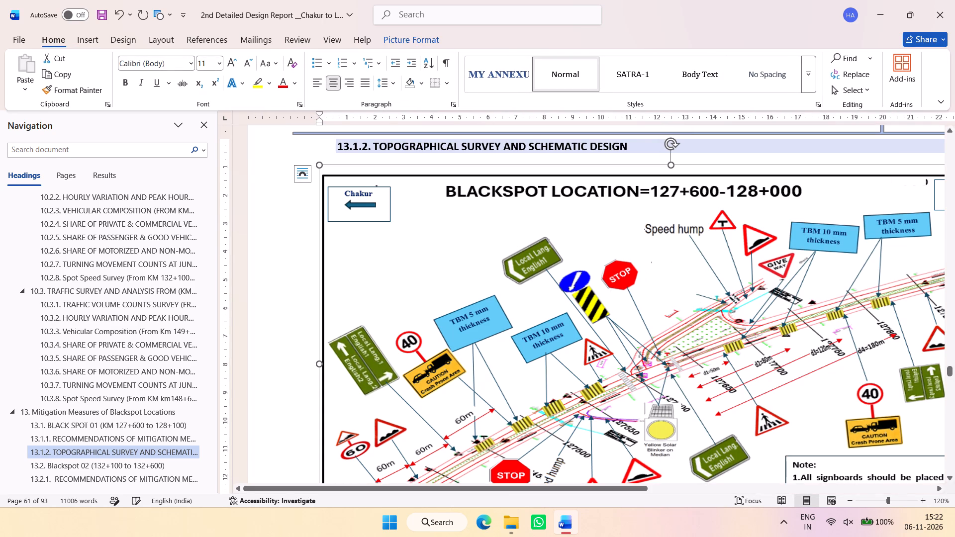
# Cover the chevron sign's leftover leader line near the junction with a blank text box about 0.5 cm high and 0.8 cm wide.
pyautogui.click(713, 295)
pyautogui.doubleClick(710, 296)
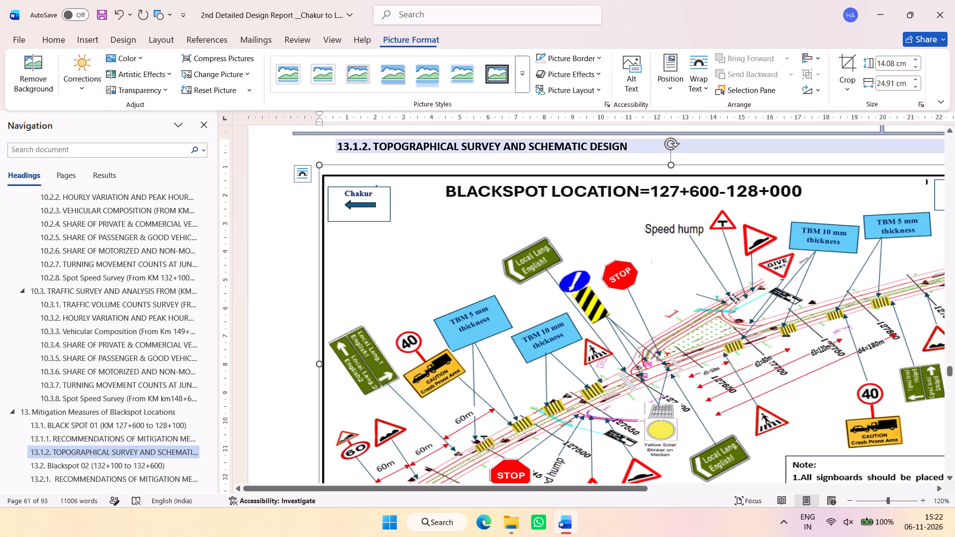
pyautogui.click(87, 40)
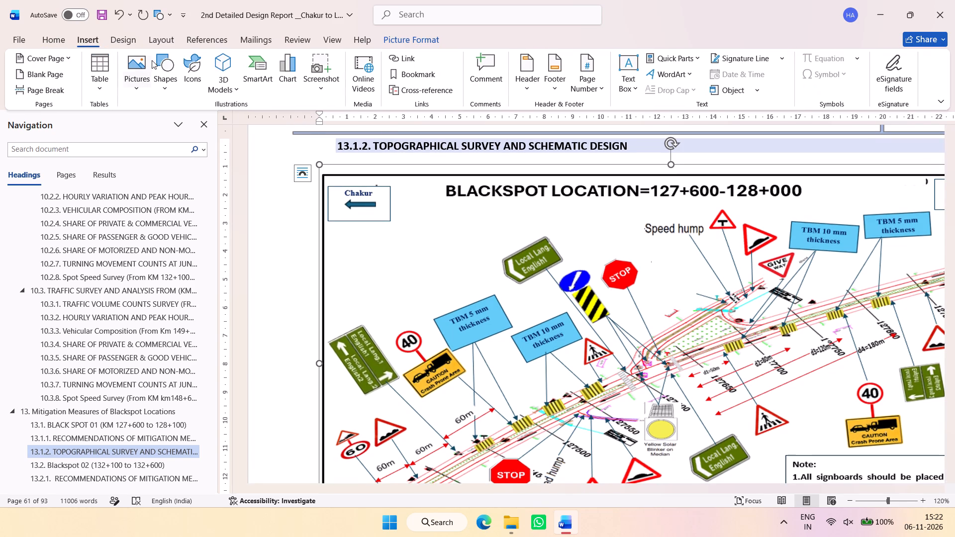
pyautogui.click(174, 83)
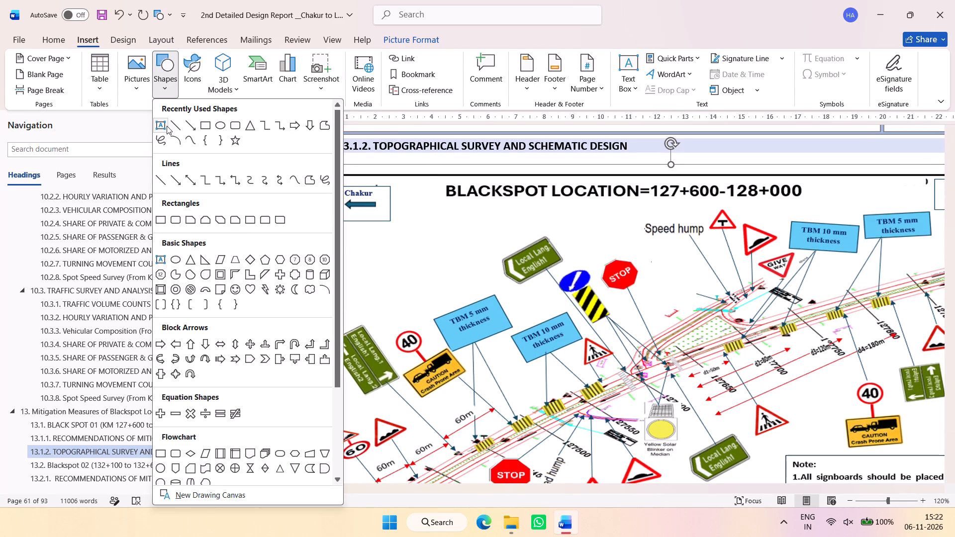
pyautogui.click(166, 125)
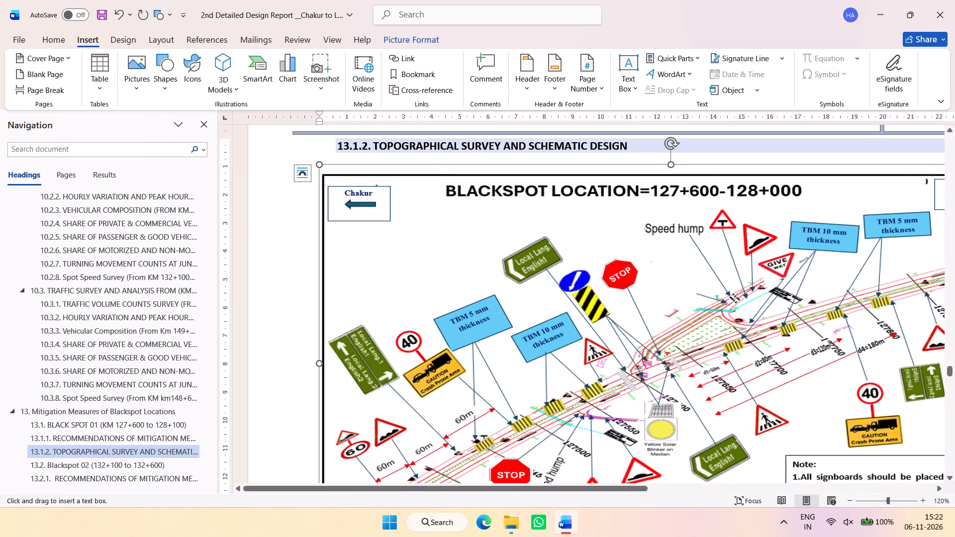
pyautogui.moveTo(694, 286); pyautogui.dragTo(716, 300)
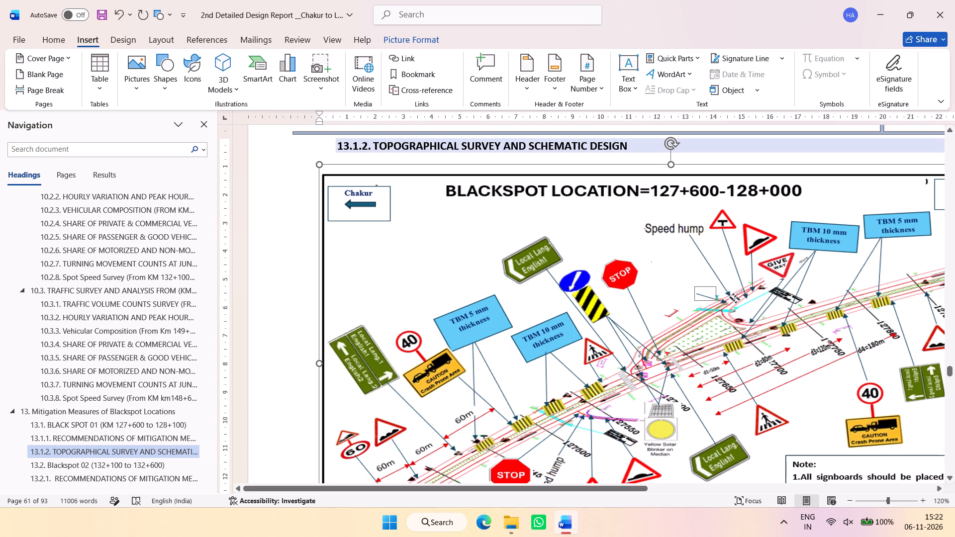
pyautogui.moveTo(716, 300); pyautogui.dragTo(718, 300)
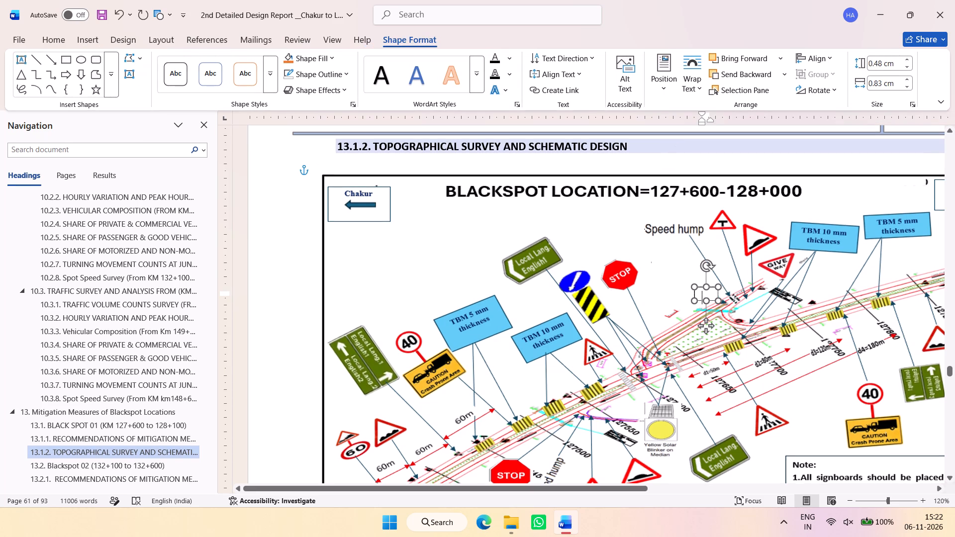
# Remove the outline of the small text box that covers the leader line.
pyautogui.click(699, 285)
pyautogui.rightClick(699, 285)
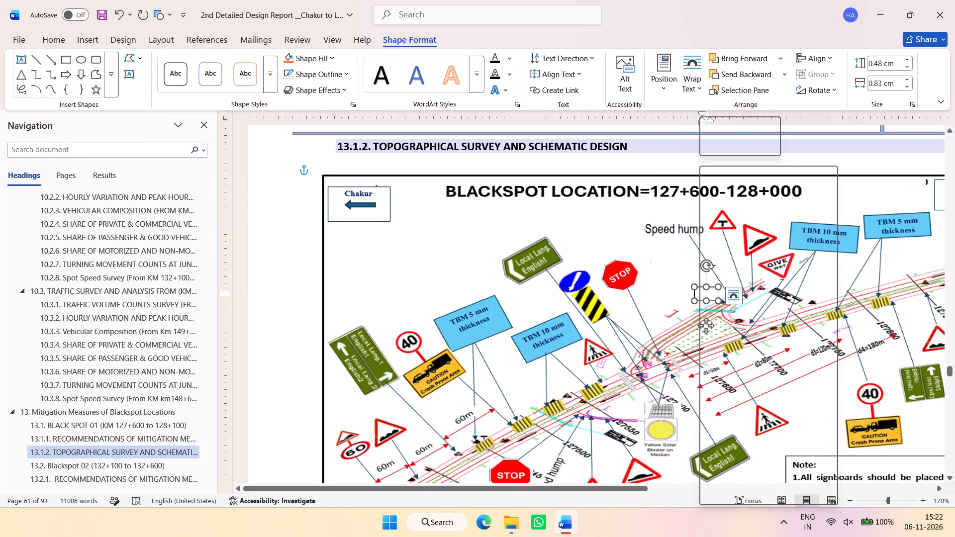
pyautogui.click(765, 140)
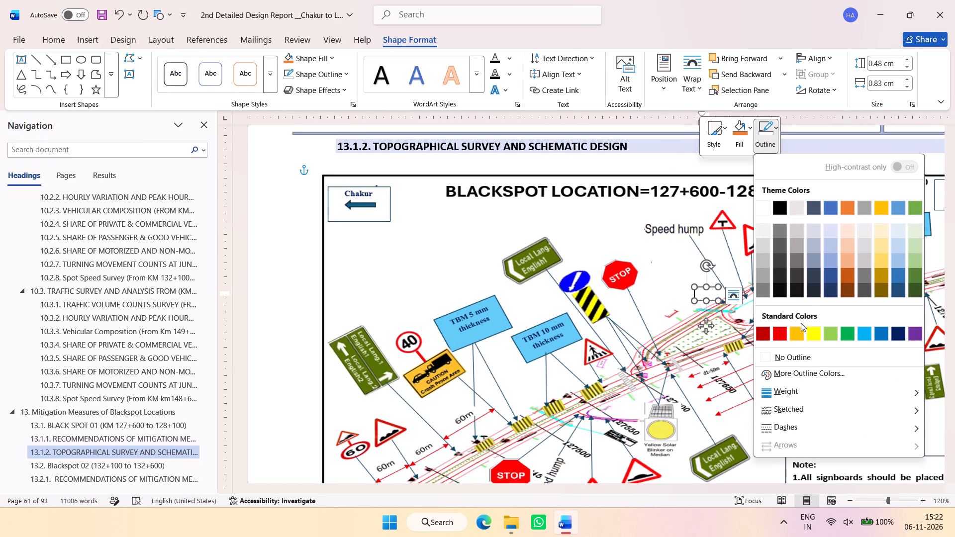
pyautogui.click(789, 360)
pyautogui.click(675, 253)
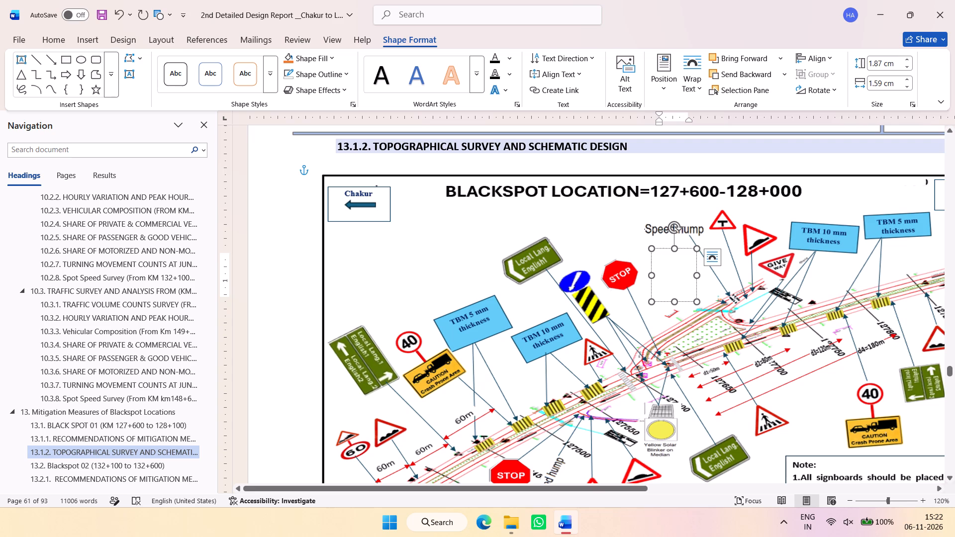
pyautogui.click(621, 239)
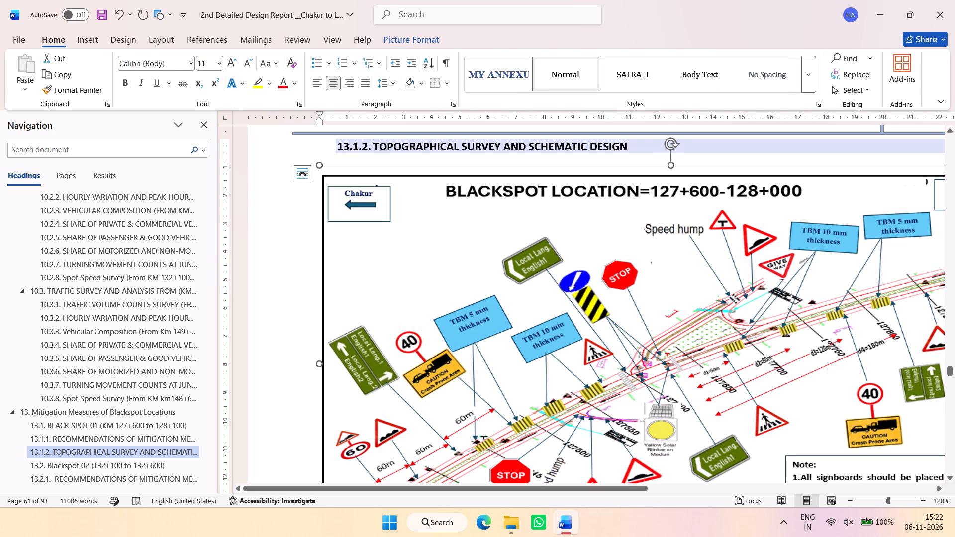
# Save the report document.
pyautogui.hotkey('ctrl', 's')
pyautogui.hotkey('ctrl', 's')
pyautogui.hotkey('ctrl', 's')
pyautogui.hotkey('ctrl', 's')
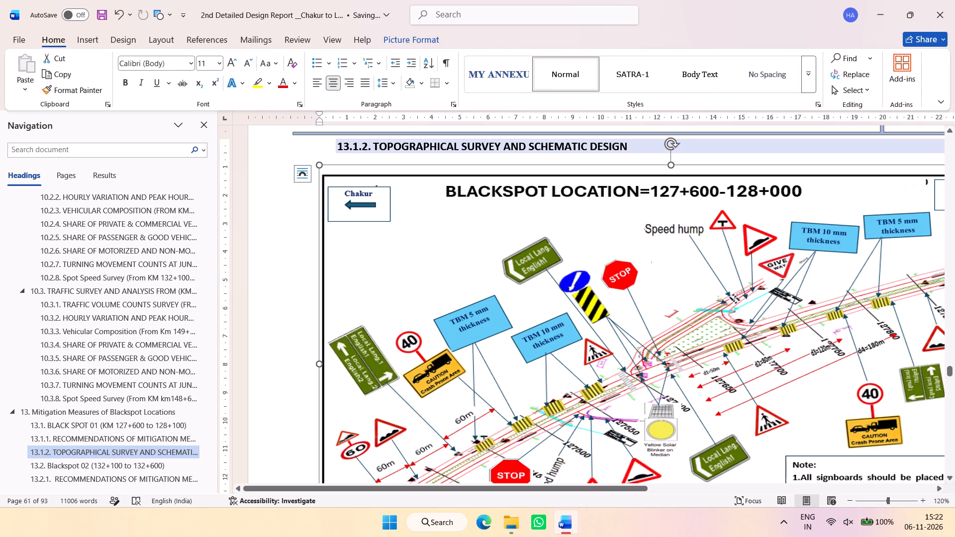
pyautogui.hotkey('ctrl', 's')
pyautogui.hotkey('ctrl', 's')
pyautogui.hotkey('ctrl', 's')
pyautogui.hotkey('ctrl', 's')
pyautogui.hotkey('ctrl', 's')
pyautogui.hotkey('ctrl', 's')
pyautogui.hotkey('ctrl', 's')
pyautogui.hotkey('ctrl', 's')
pyautogui.hotkey('ctrl', 's')
pyautogui.hotkey('ctrl', 's')
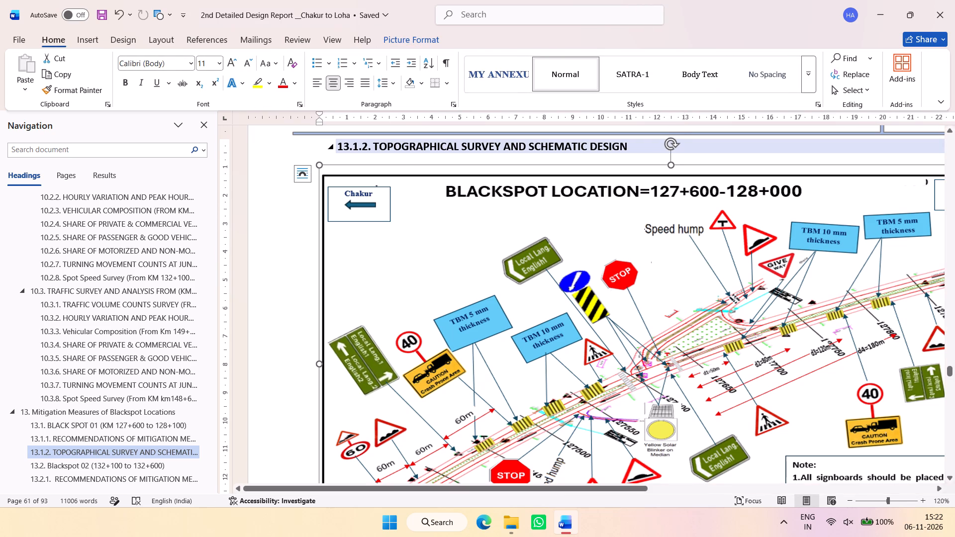
# Check the Blackspot 02 pages through the 13.2.2 schematic drawing for location 132+100-132+600.
pyautogui.scroll(-20, 598, 239)
pyautogui.scroll(-17, 598, 239)
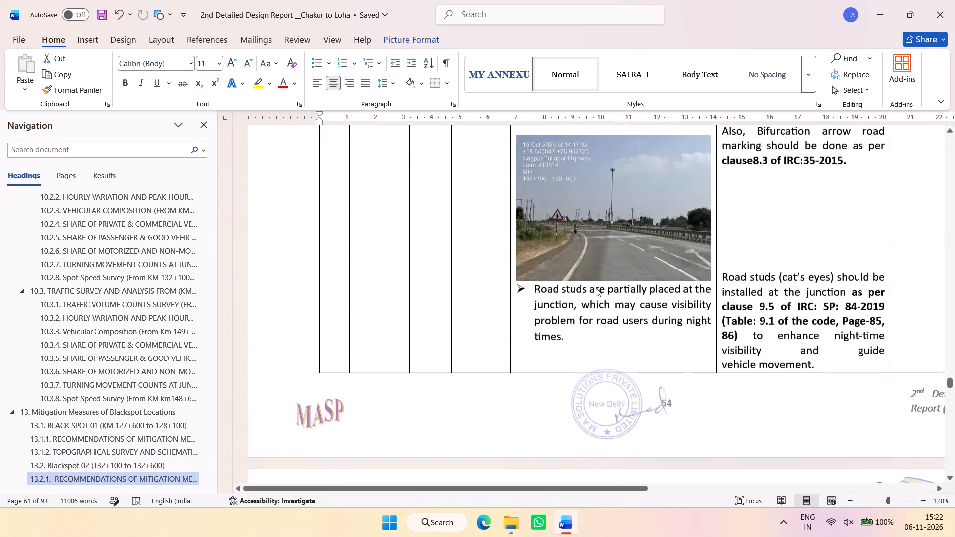
pyautogui.scroll(-20, 596, 288)
pyautogui.scroll(-10, 596, 288)
pyautogui.scroll(6, 599, 290)
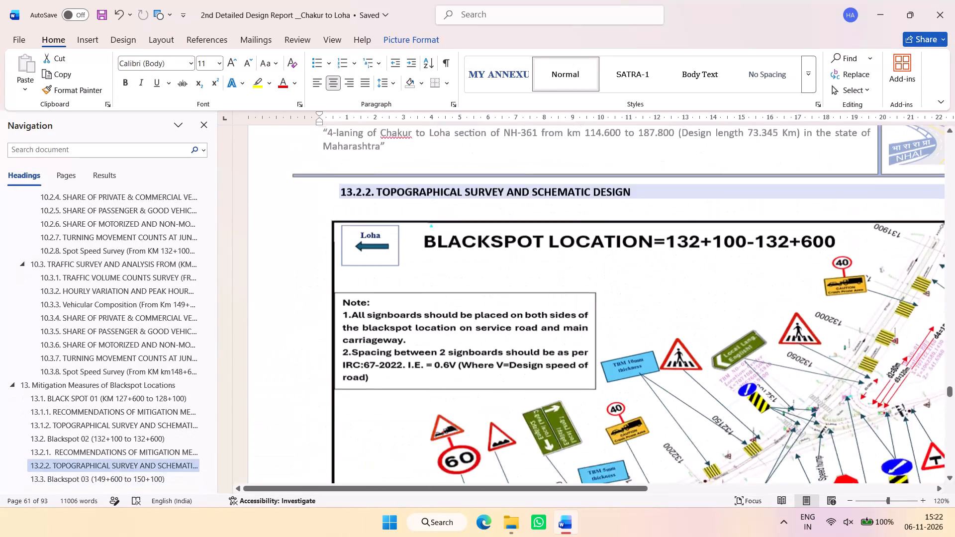
pyautogui.scroll(-2, 599, 294)
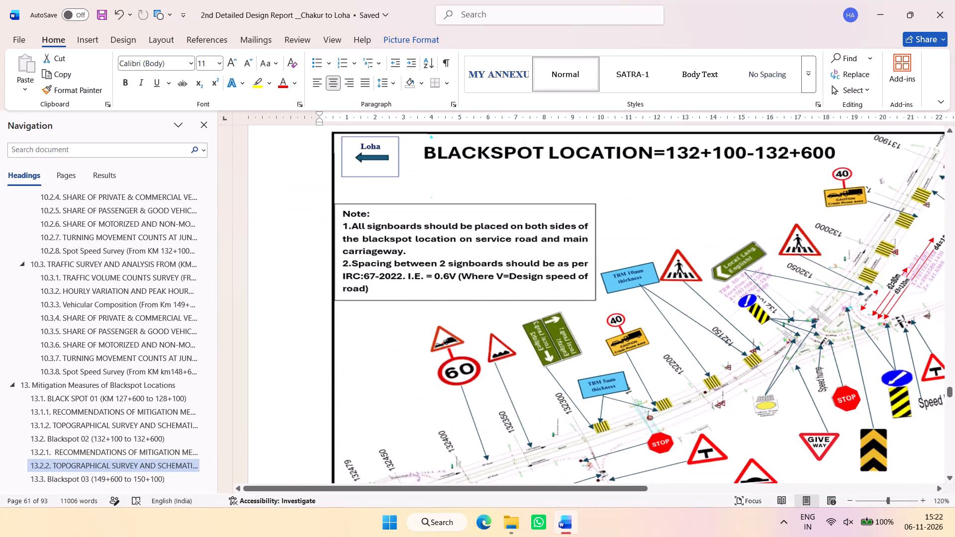
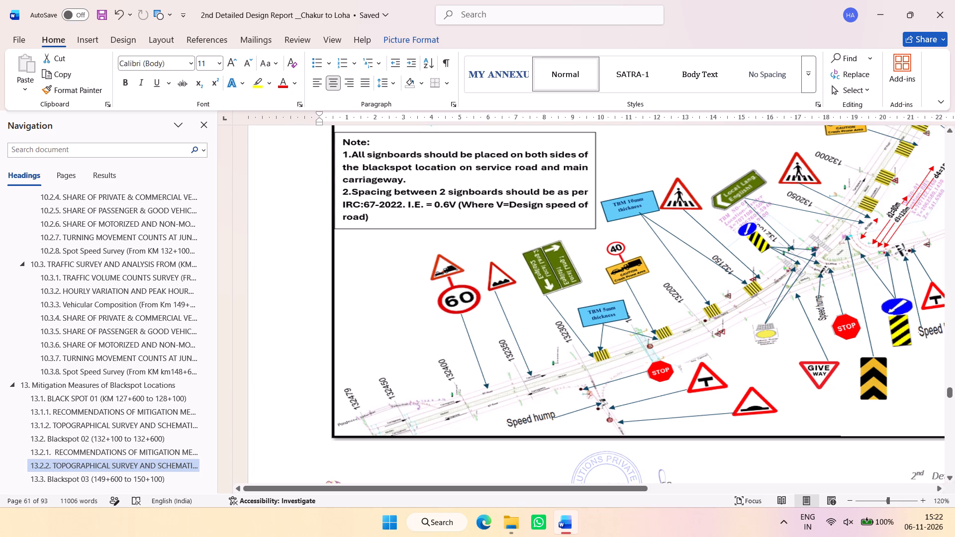
# Check the Blackspot 03 (149+600 to 150+100) pages, including the site observations and short term measures table.
pyautogui.scroll(-7, 850, 241)
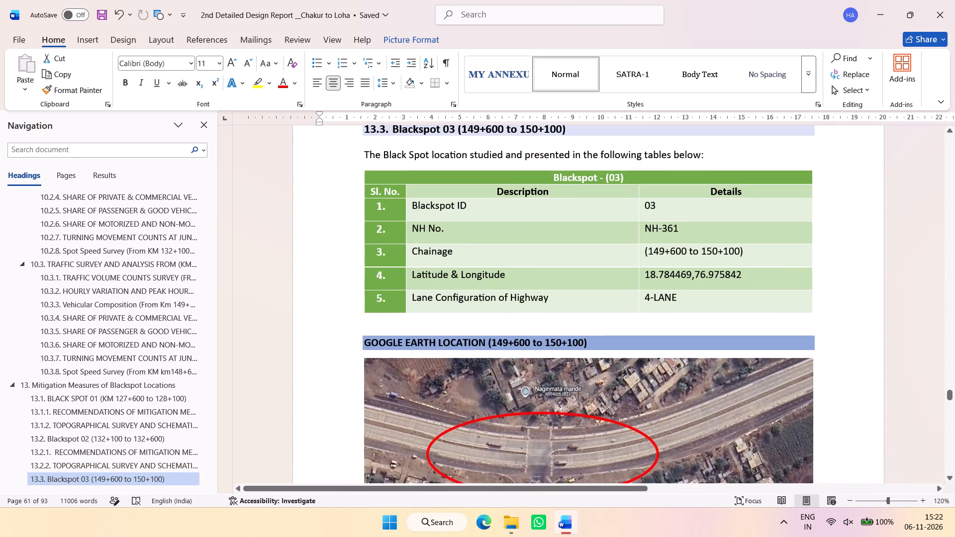
pyautogui.scroll(9, 836, 239)
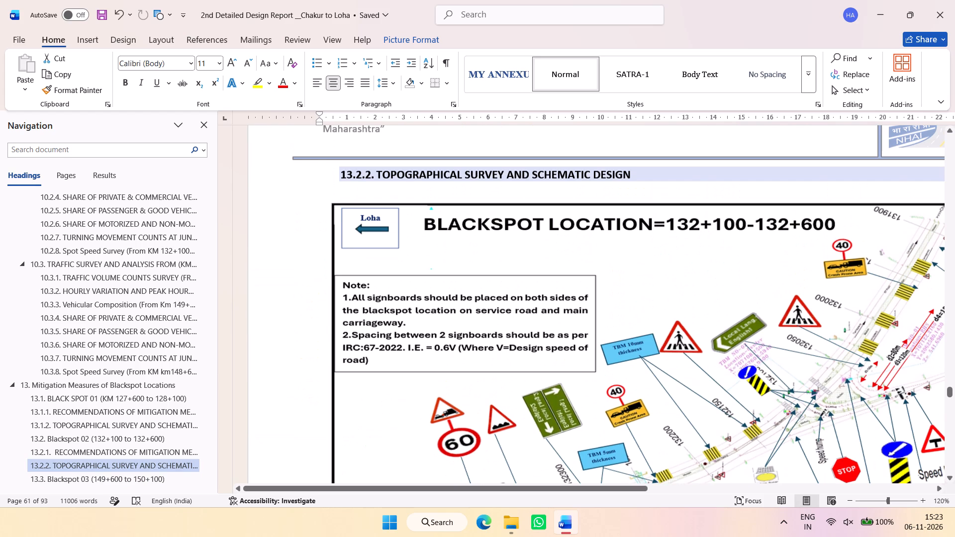
pyautogui.scroll(-13, 815, 237)
pyautogui.scroll(-12, 814, 237)
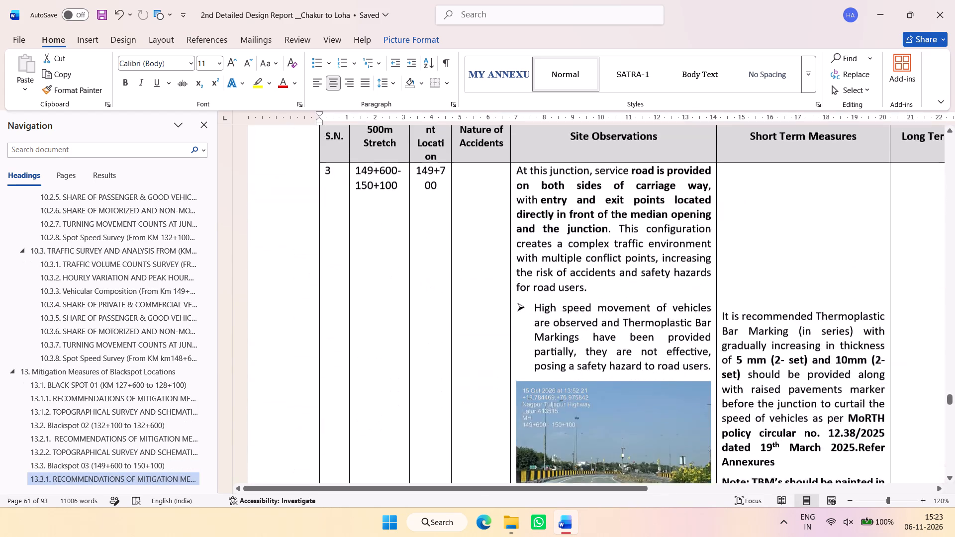
pyautogui.scroll(-18, 814, 237)
pyautogui.scroll(10, 809, 238)
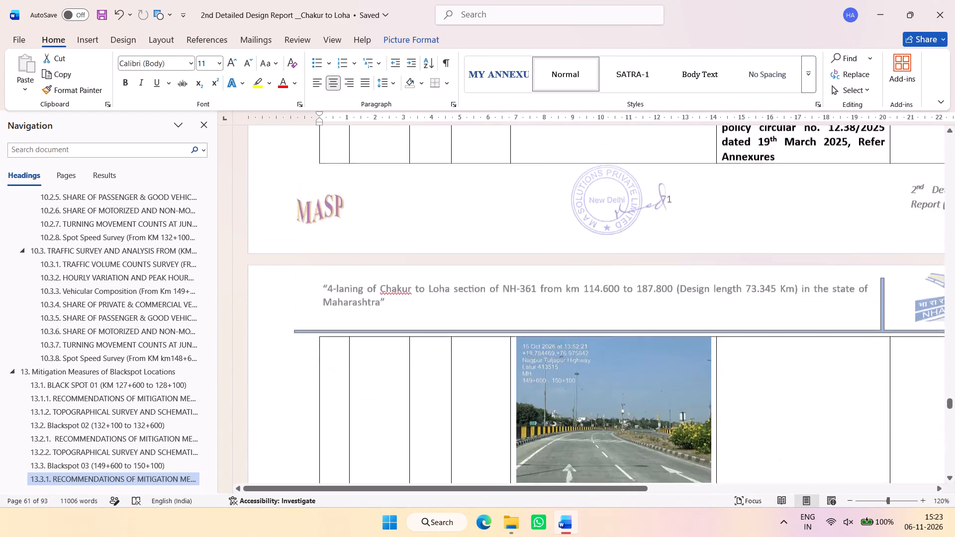
pyautogui.scroll(9, 645, 178)
pyautogui.scroll(-4, 630, 177)
pyautogui.scroll(7, 630, 177)
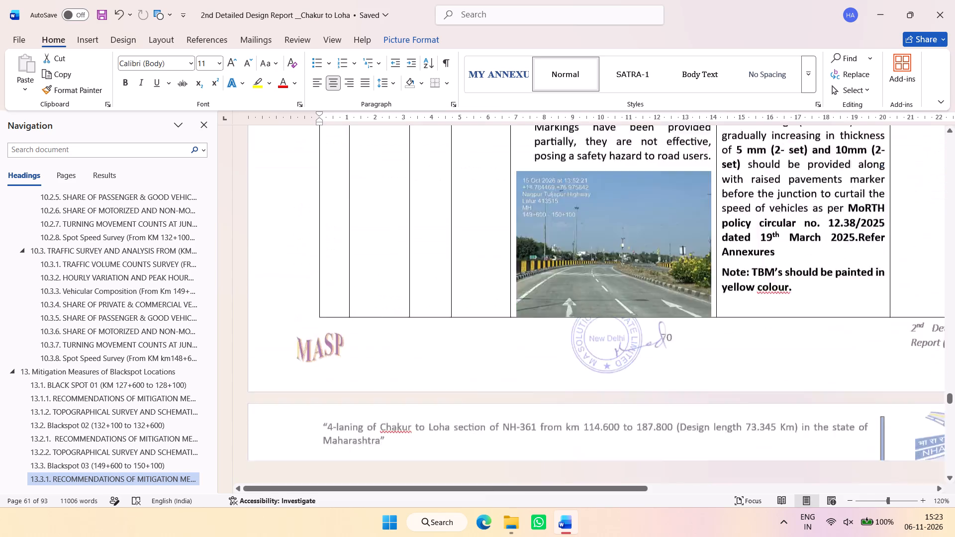
pyautogui.scroll(3, 630, 177)
pyautogui.scroll(-4, 630, 177)
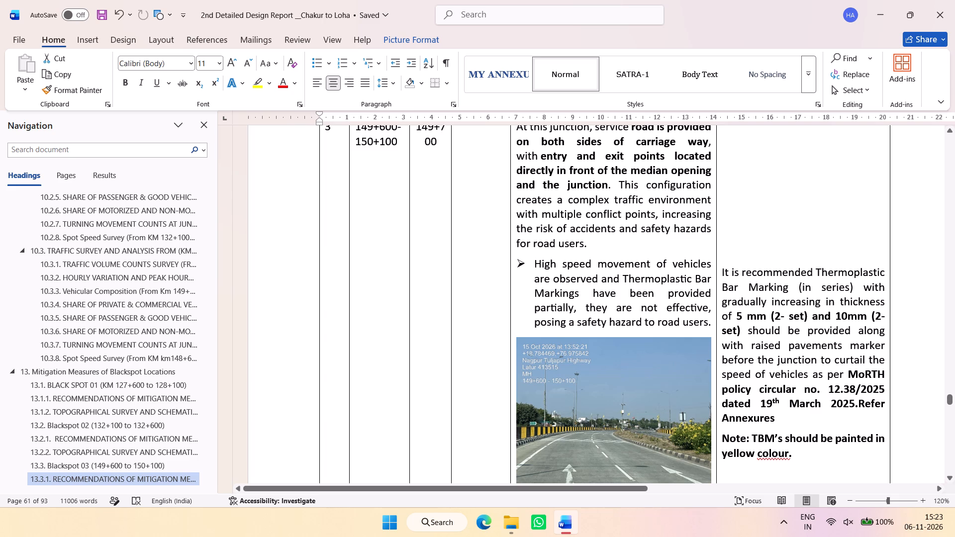
pyautogui.scroll(-7, 629, 233)
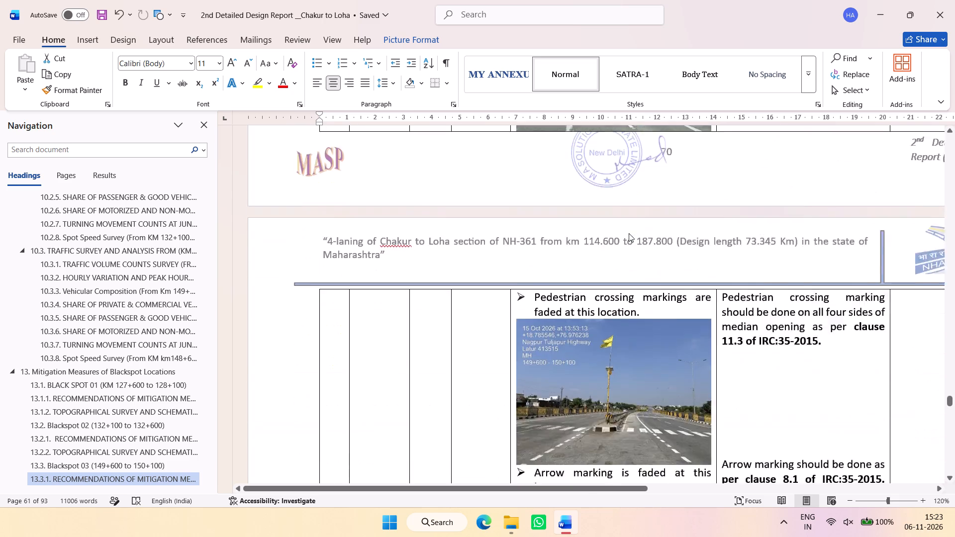
pyautogui.scroll(-8, 629, 233)
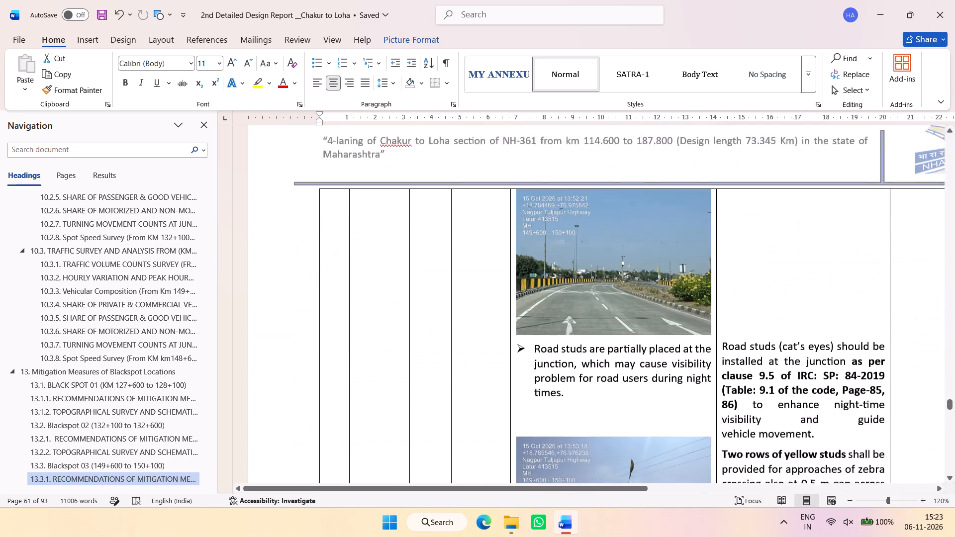
pyautogui.scroll(-11, 629, 233)
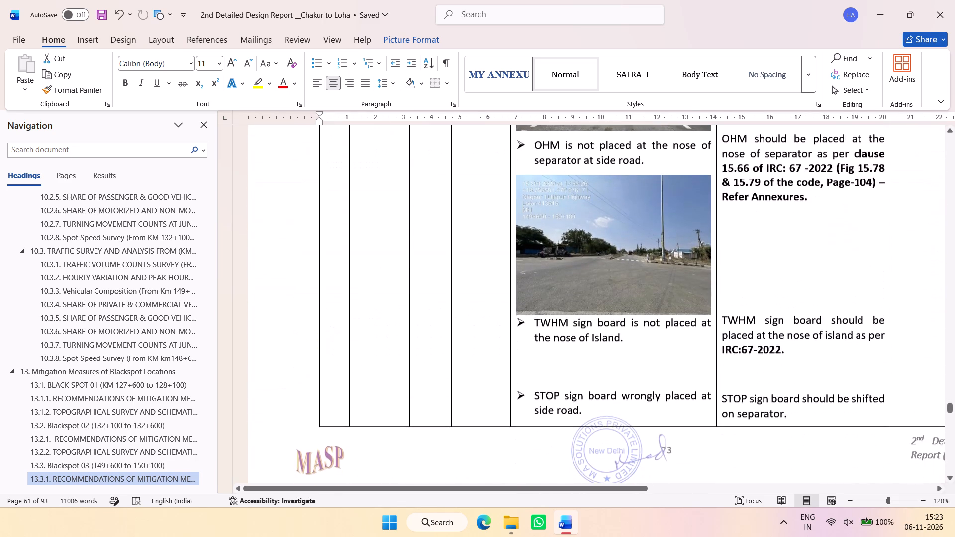
pyautogui.scroll(-2, 629, 233)
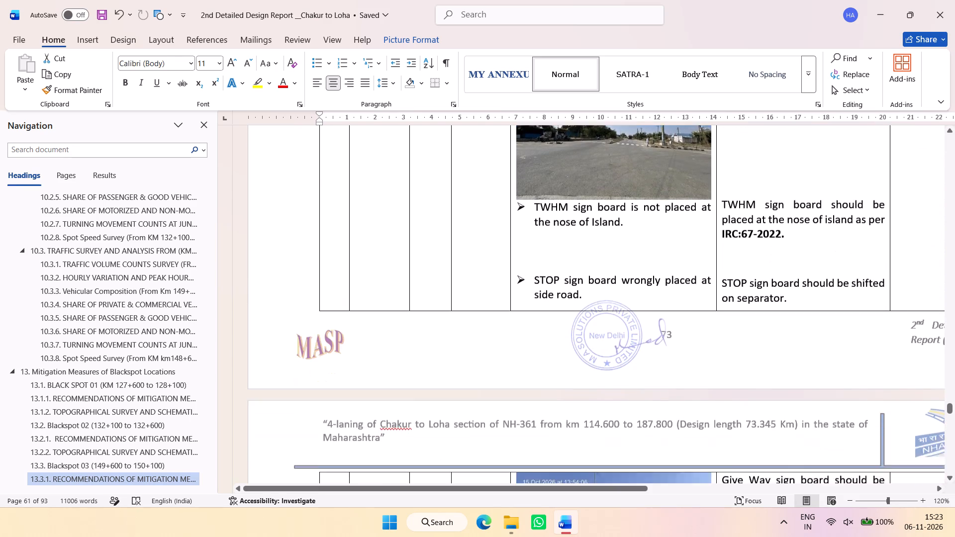
pyautogui.scroll(-7, 629, 233)
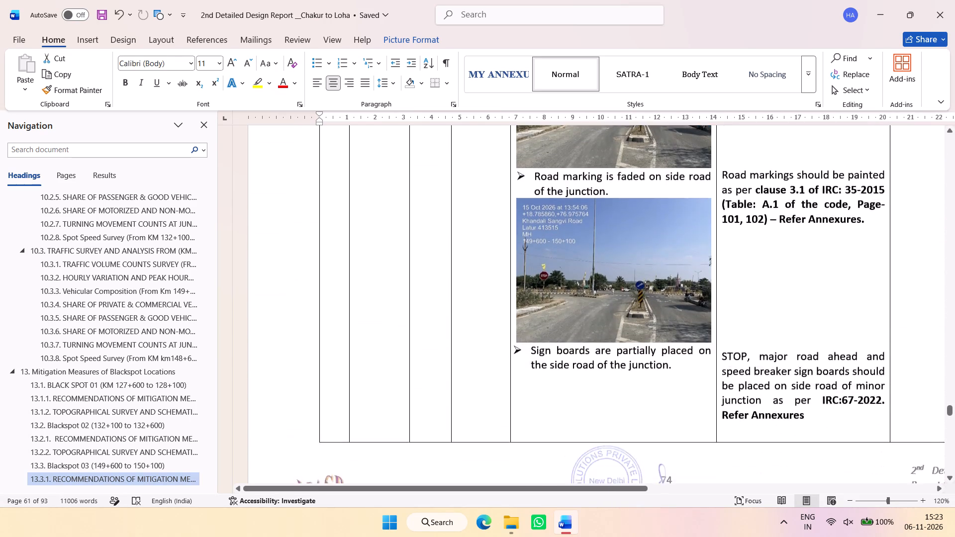
pyautogui.scroll(-7, 629, 233)
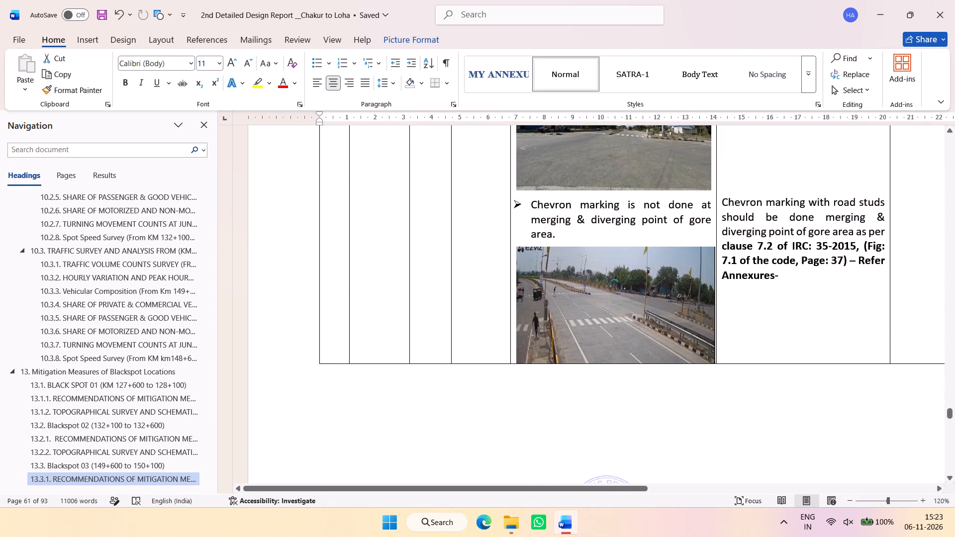
# Examine the 13.3.2 topographical survey and schematic design drawing for blackspot location 149+600-150+100.
pyautogui.scroll(-10, 629, 233)
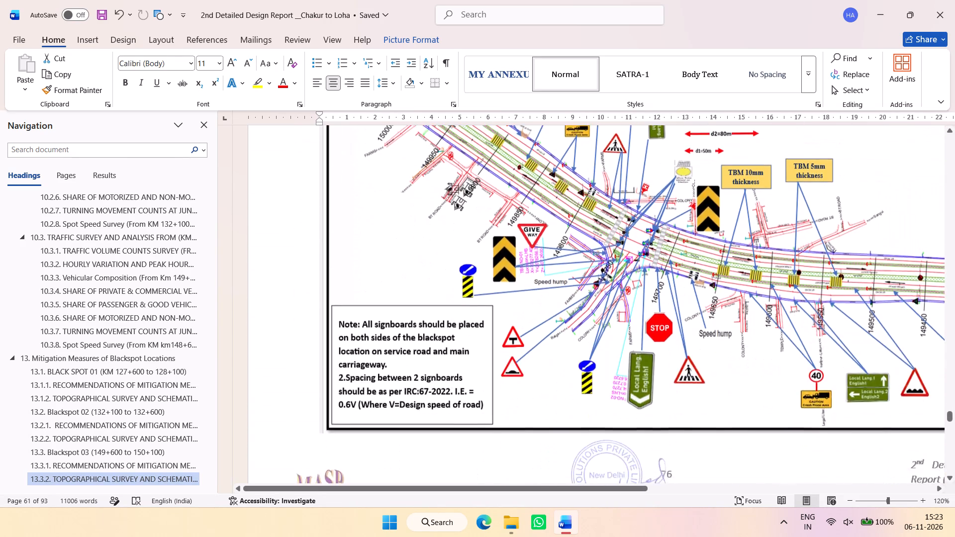
pyautogui.scroll(-3, 629, 233)
pyautogui.scroll(7, 628, 236)
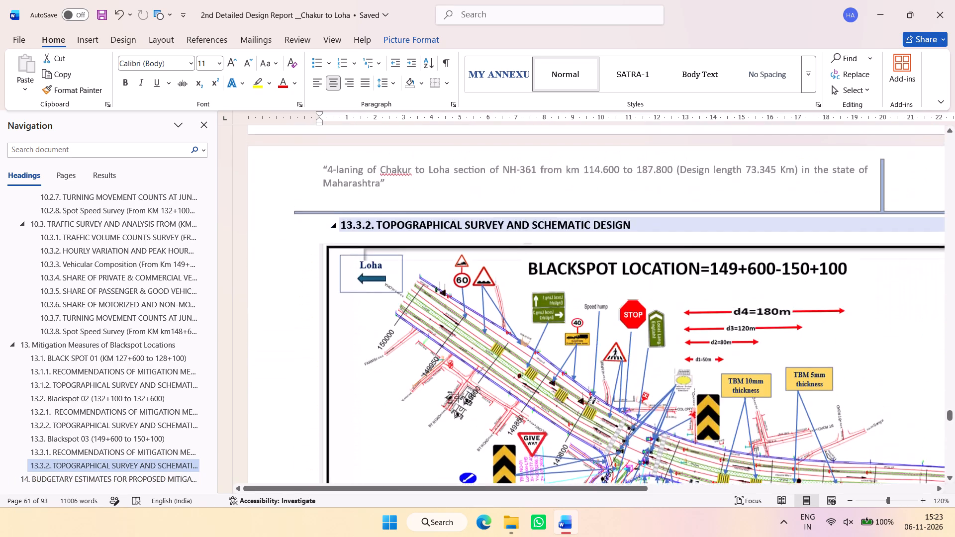
pyautogui.scroll(-4, 628, 237)
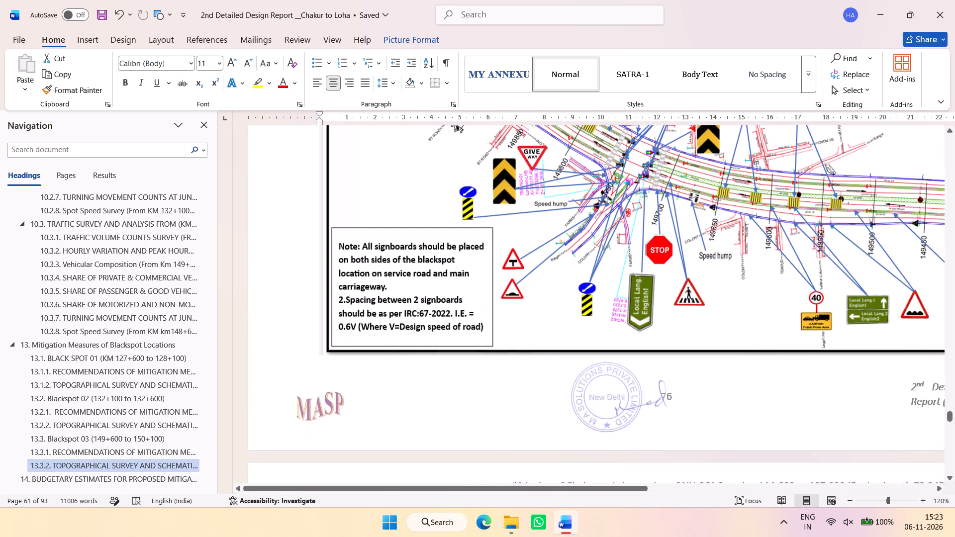
pyautogui.scroll(2, 628, 237)
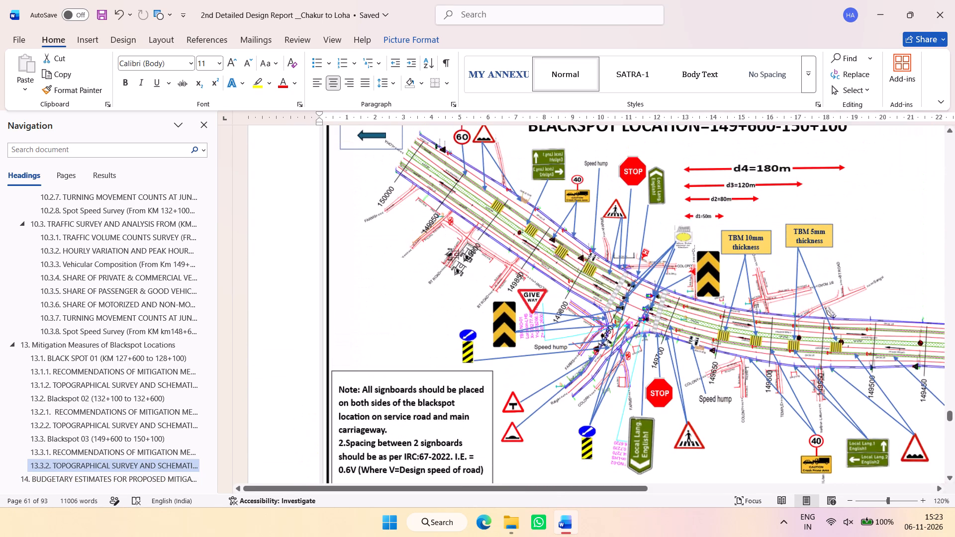
# Review the budgetary estimates and the annexures through to the last page of the report.
pyautogui.scroll(-9, 628, 237)
pyautogui.scroll(-20, 628, 237)
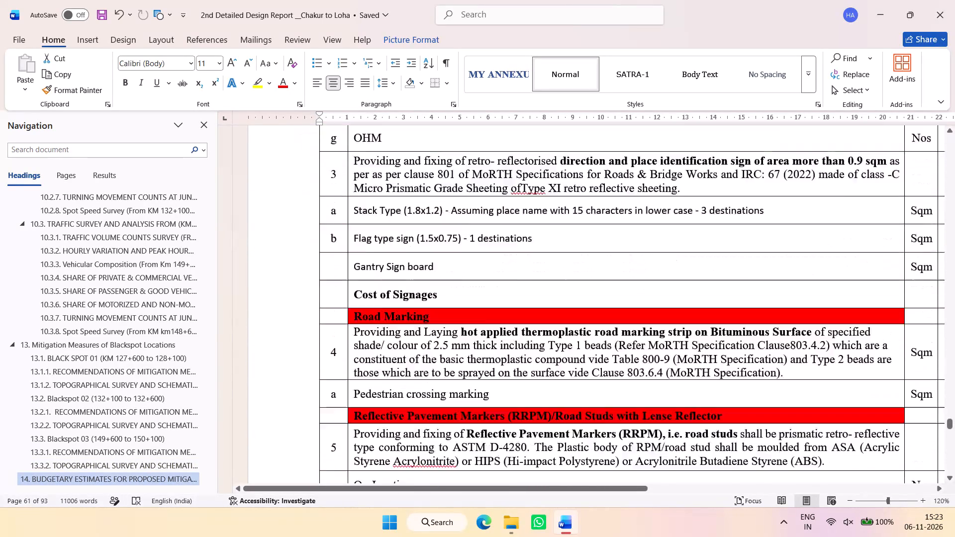
pyautogui.scroll(-20, 628, 259)
pyautogui.scroll(-20, 628, 259)
pyautogui.scroll(-3, 628, 259)
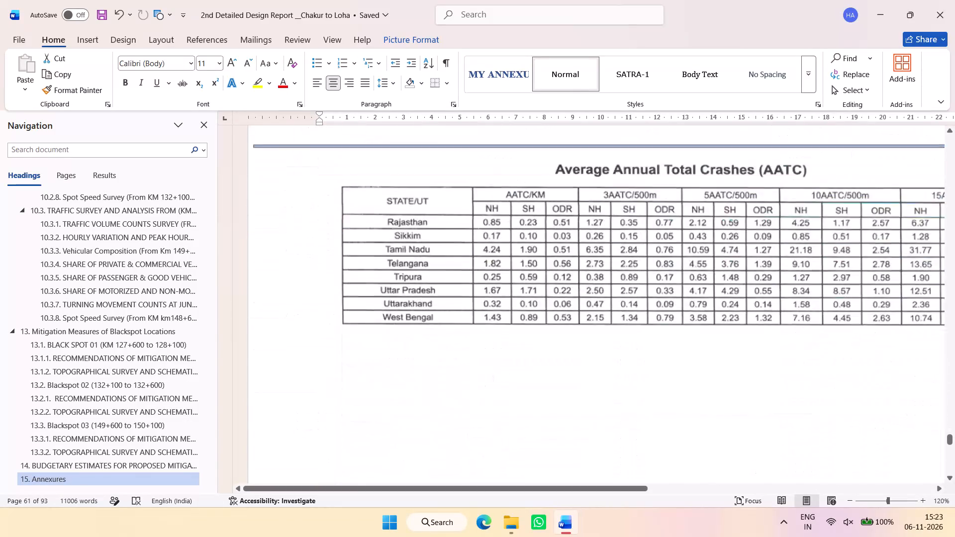
pyautogui.scroll(-8, 638, 289)
pyautogui.scroll(1, 675, 311)
pyautogui.scroll(-8, 678, 312)
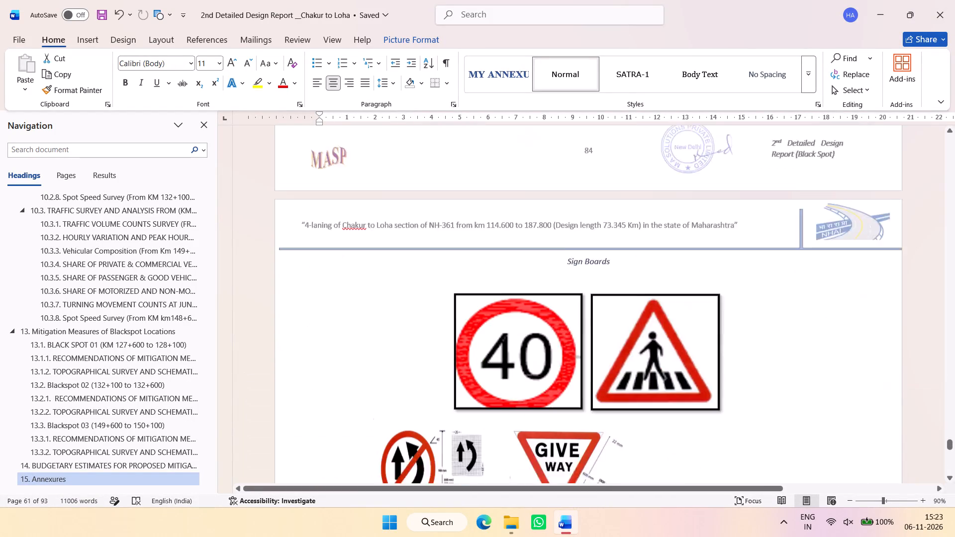
pyautogui.scroll(-5, 678, 311)
pyautogui.scroll(-20, 678, 311)
pyautogui.scroll(-6, 678, 311)
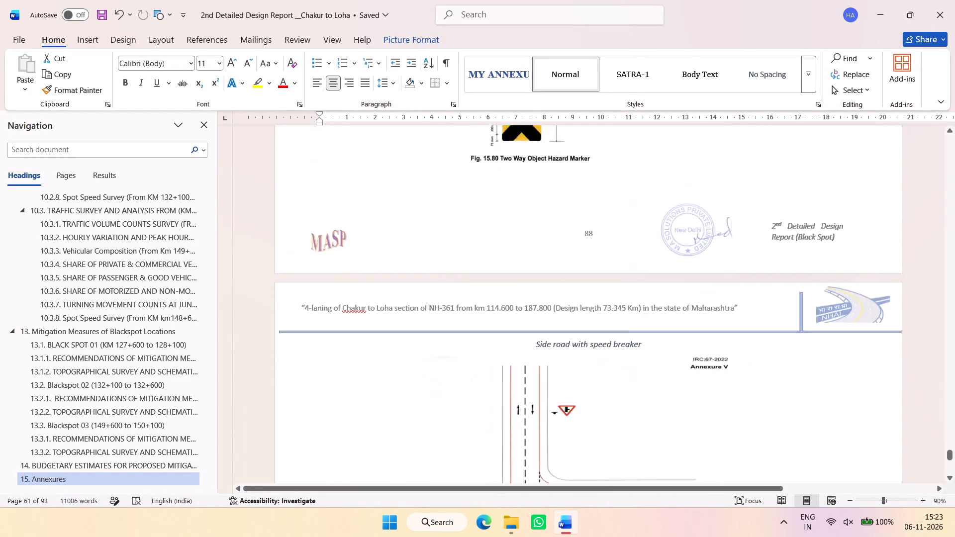
pyautogui.scroll(-17, 731, 332)
pyautogui.moveTo(952, 460); pyautogui.dragTo(951, 474)
# Save the report document.
pyautogui.hotkey('ctrl', 's')
pyautogui.hotkey('ctrl', 's')
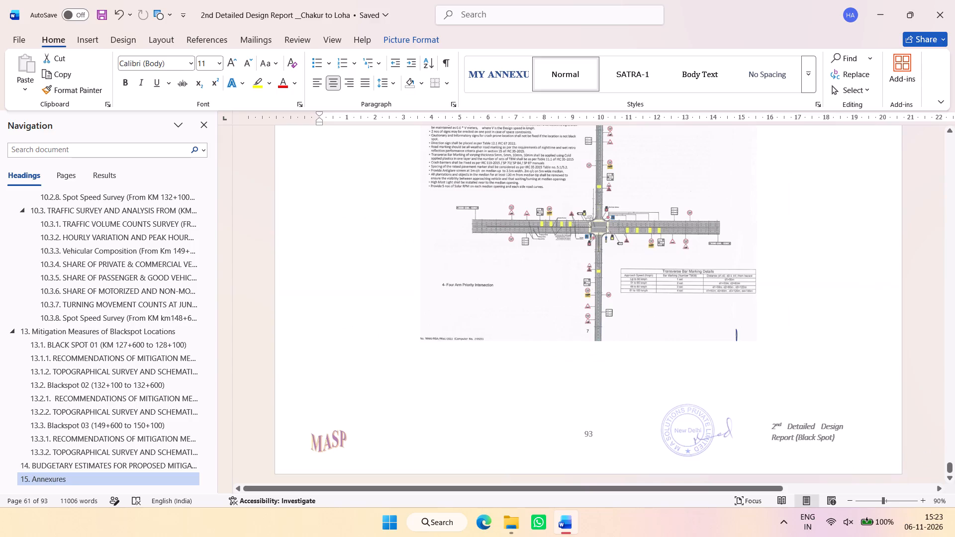
pyautogui.hotkey('ctrl', 's')
pyautogui.hotkey('ctrl', 's')
# Export the report as a PDF named "2nd Detailed Design Report __Chakur to Loha" in the Chakur Loha Detail Design folder.
pyautogui.click(22, 39)
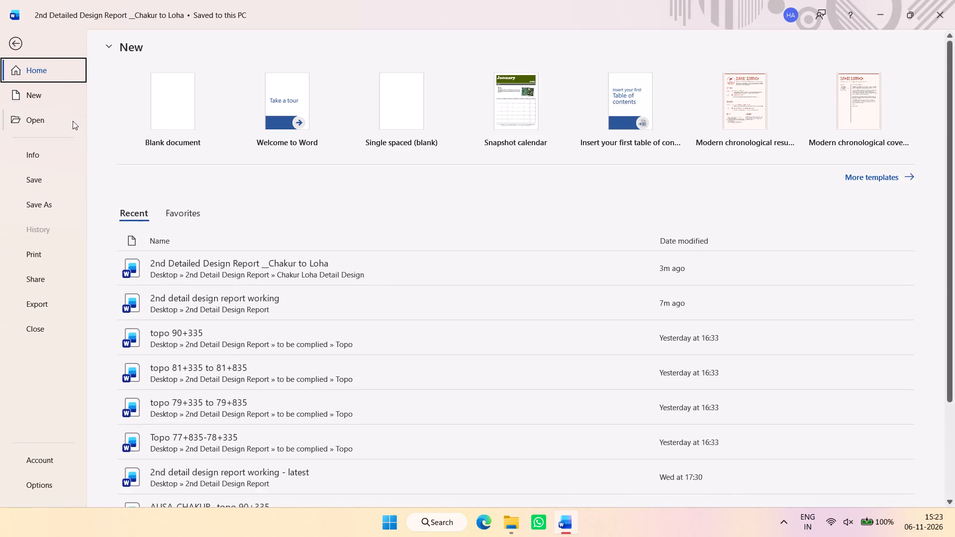
pyautogui.click(46, 202)
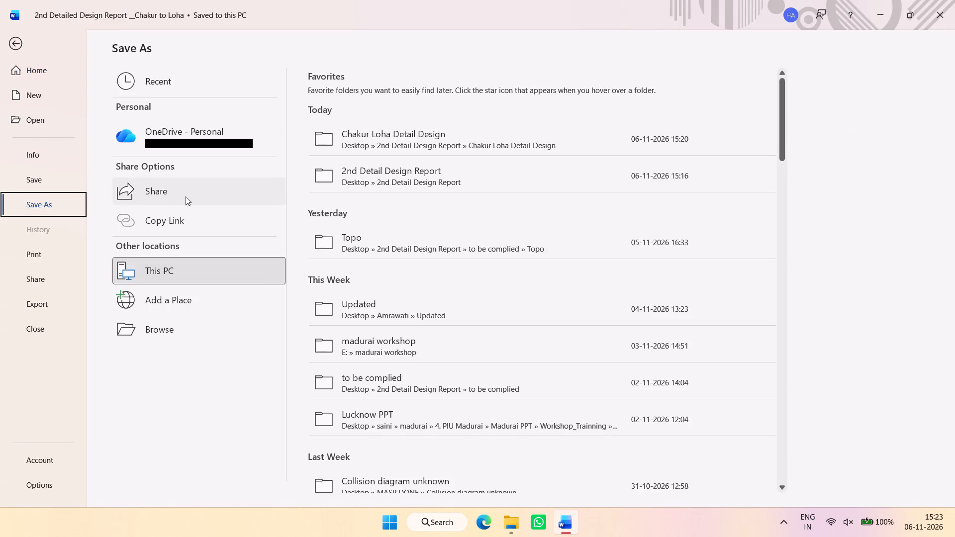
pyautogui.click(354, 138)
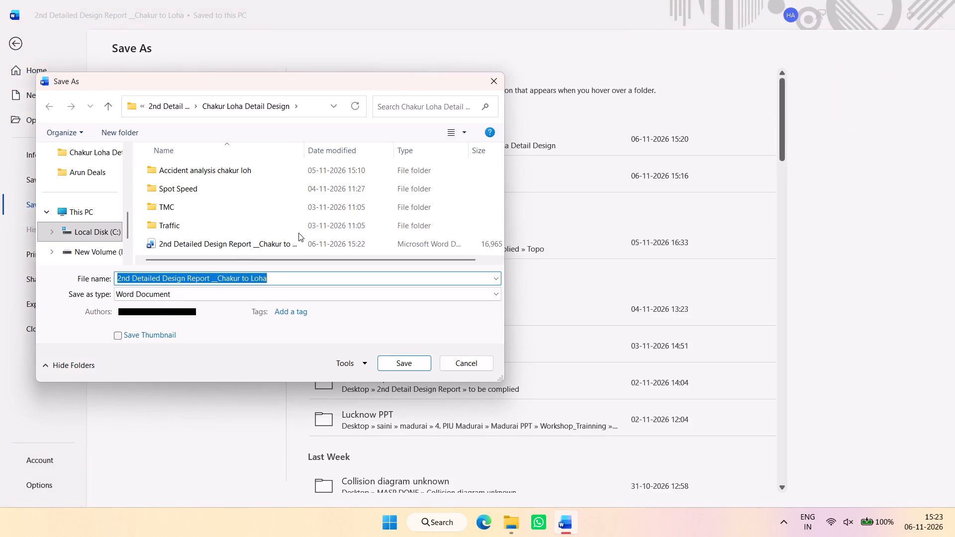
pyautogui.click(192, 294)
pyautogui.click(145, 367)
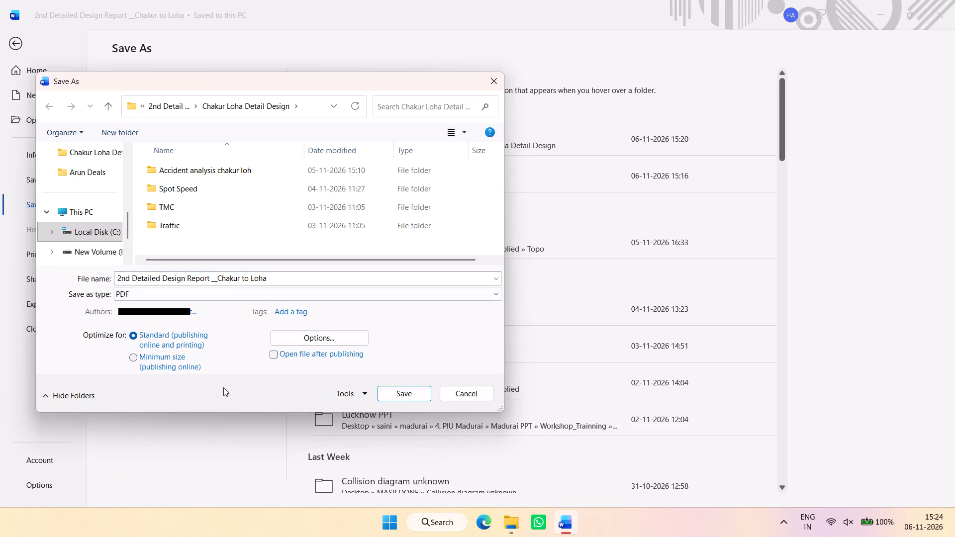
pyautogui.click(406, 393)
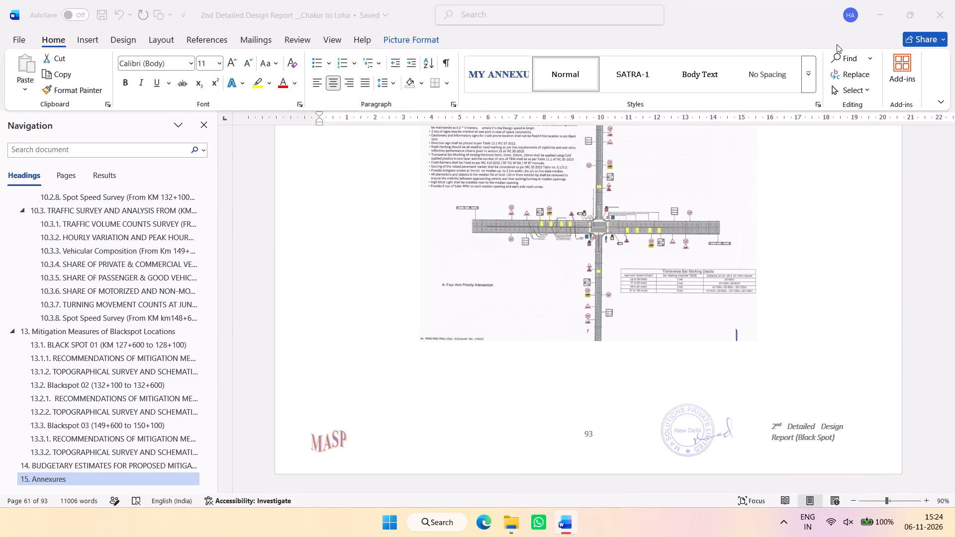
# Close the report document.
pyautogui.click(936, 17)
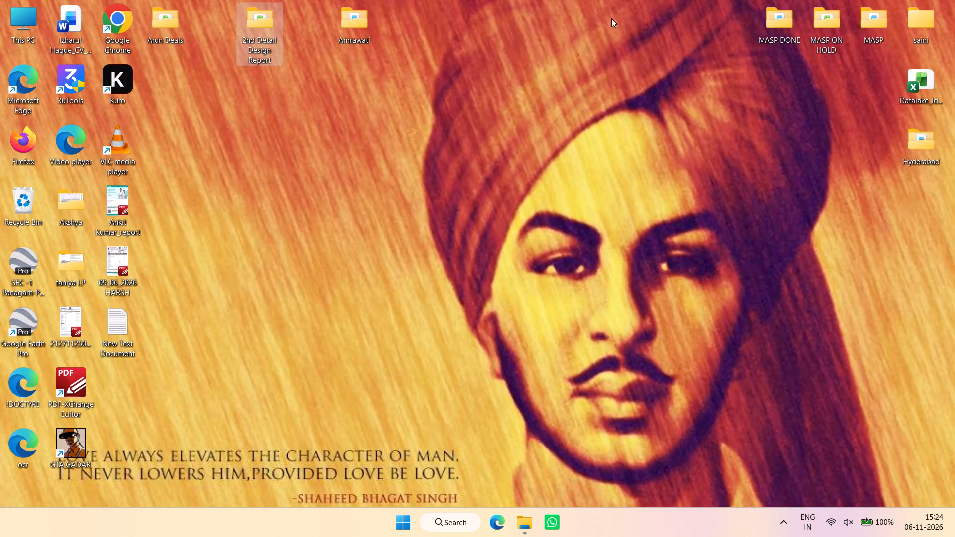
# Copy the exported report PDF from the Chakur Loha Detail Design folder inside the desktop's 2nd Detail Design Report folder.
pyautogui.doubleClick(254, 30)
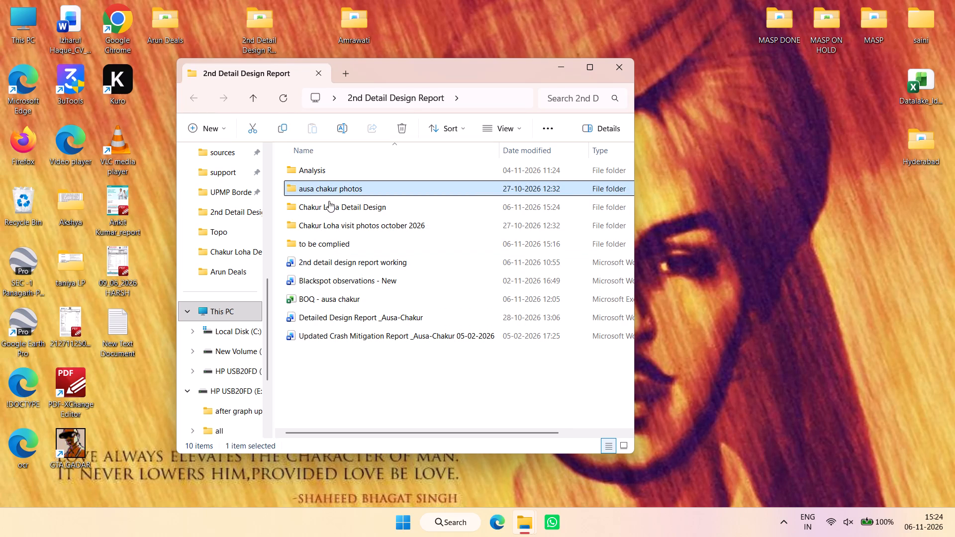
pyautogui.doubleClick(331, 207)
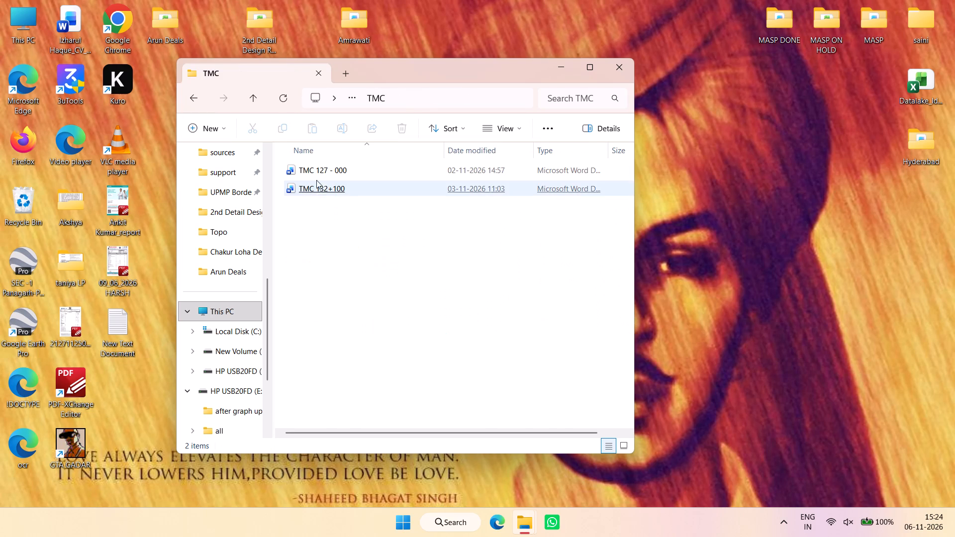
pyautogui.click(254, 99)
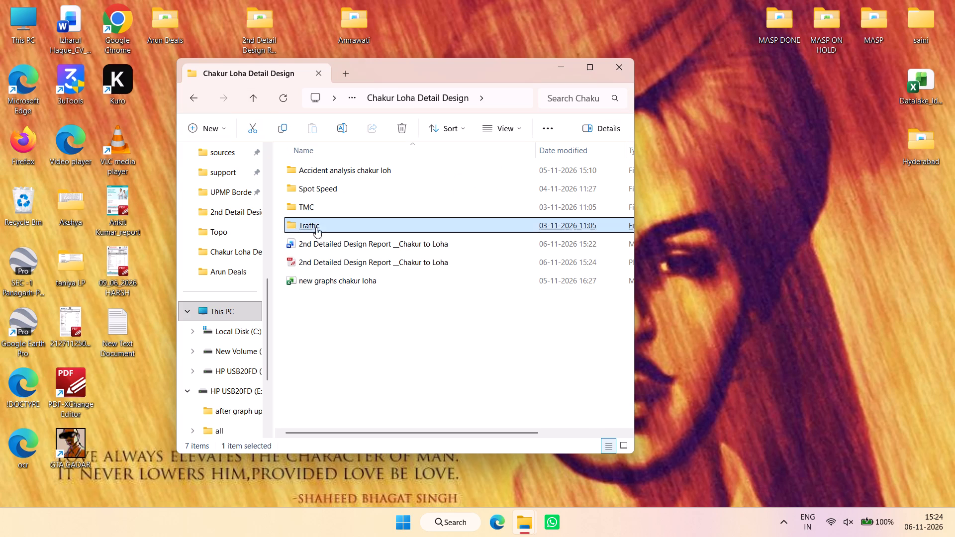
pyautogui.keyDown('ctrl'); pyautogui.click(313, 239); pyautogui.keyUp('ctrl')
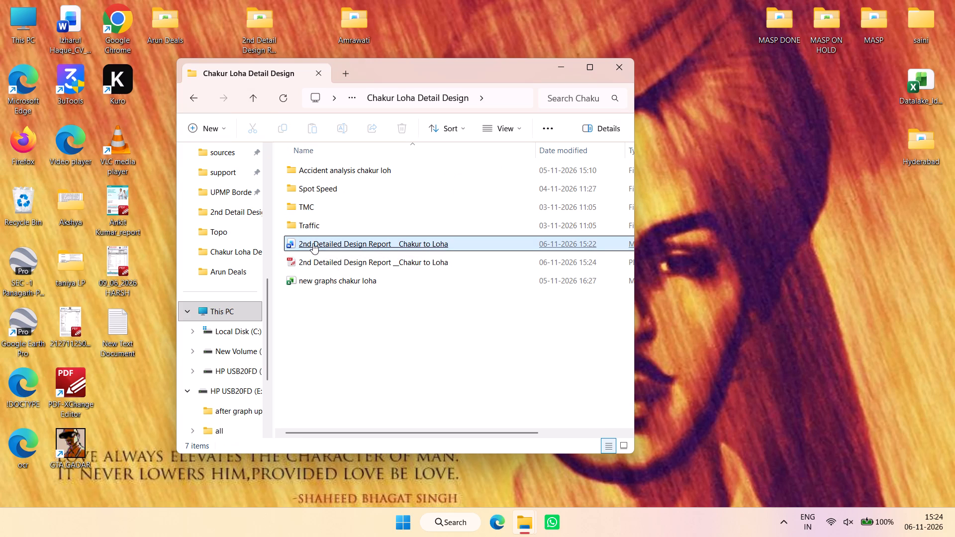
pyautogui.keyDown('ctrl'); pyautogui.click(313, 259); pyautogui.keyUp('ctrl')
pyautogui.keyDown('ctrl'); pyautogui.click(310, 242); pyautogui.keyUp('ctrl')
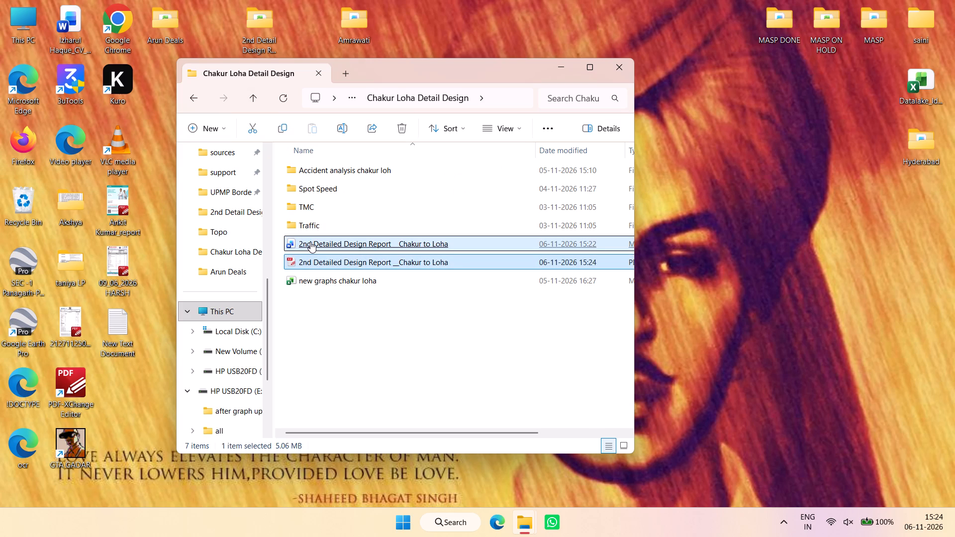
pyautogui.hotkey('ctrl', 'c')
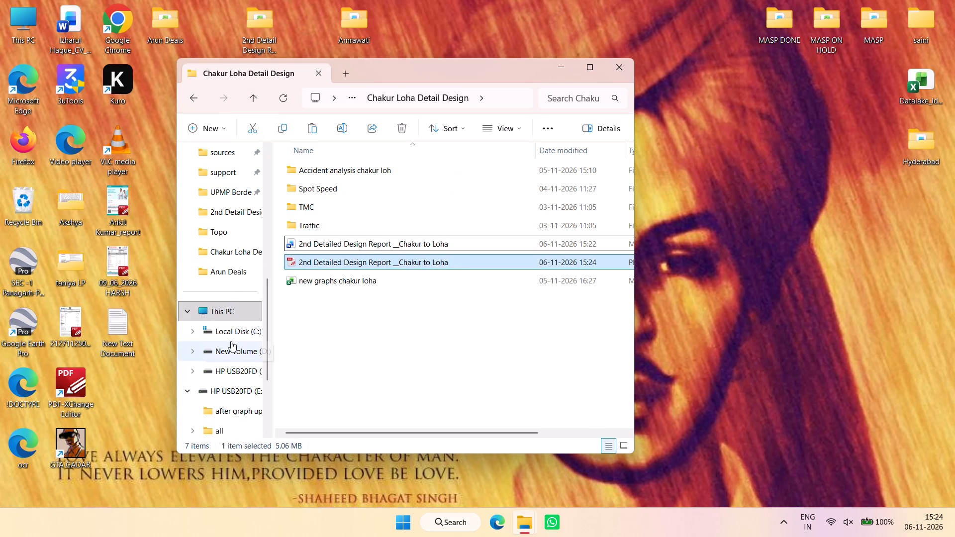
# Create a folder named "final" inside the after graph update folder on the HP USB20FD (E:) drive.
pyautogui.scroll(-1, 231, 343)
pyautogui.click(235, 247)
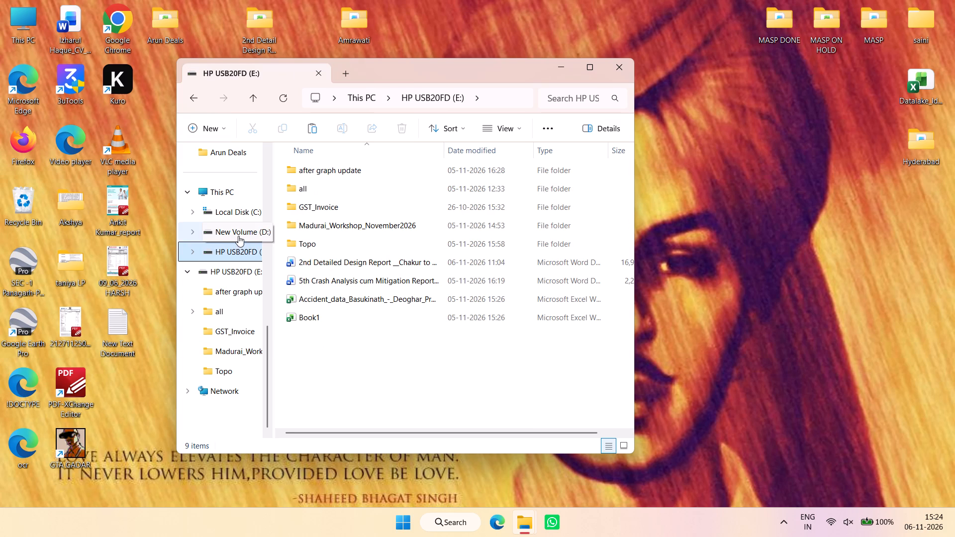
pyautogui.doubleClick(314, 176)
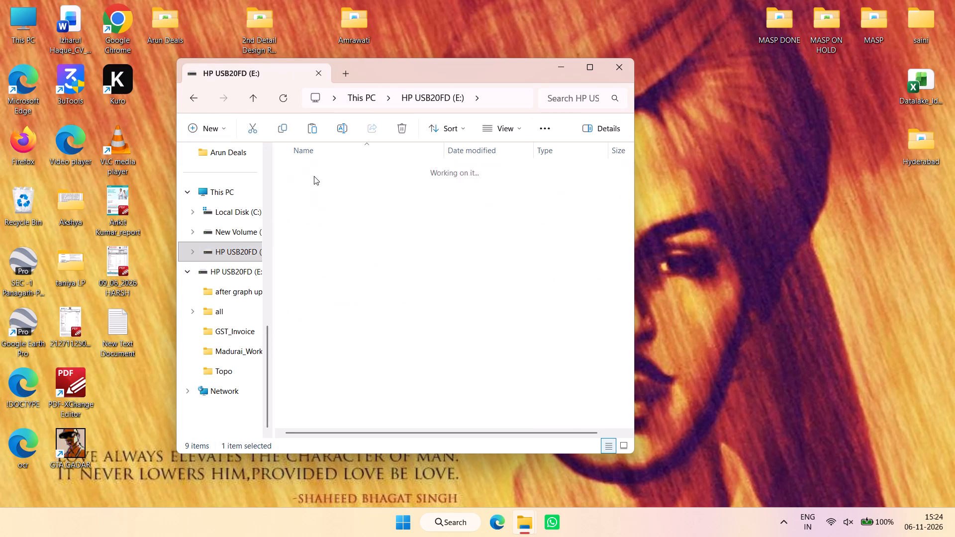
pyautogui.click(210, 128)
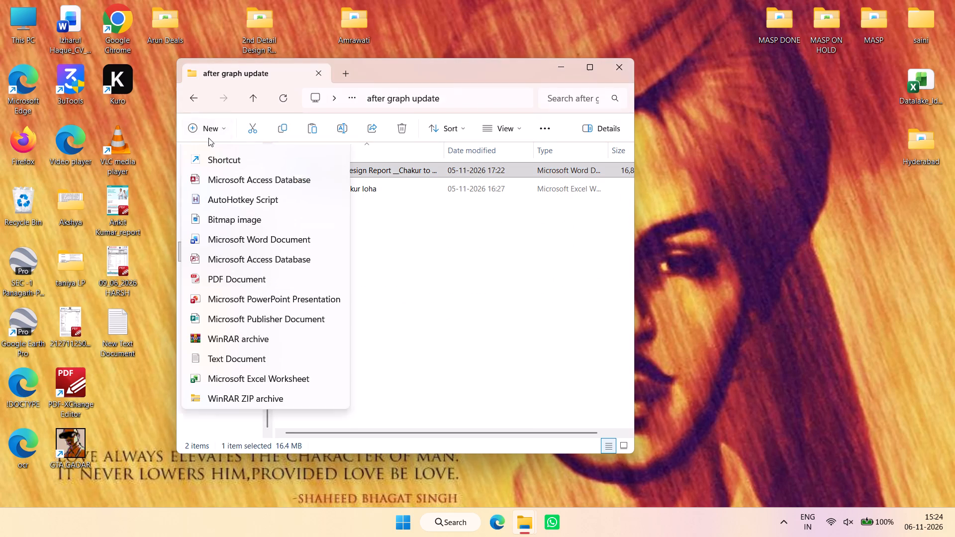
pyautogui.click(213, 154)
pyautogui.press('d')
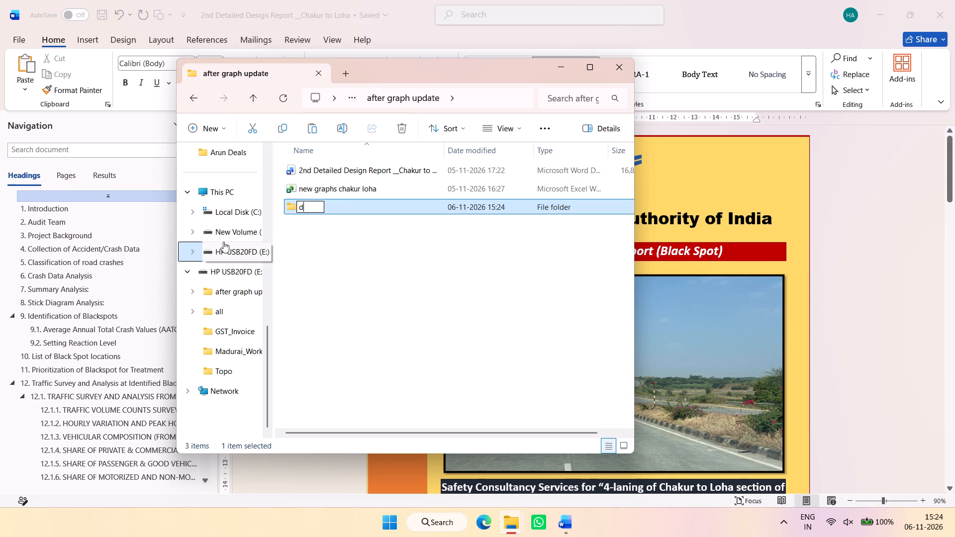
pyautogui.press('BackSpace')
pyautogui.write('final')
pyautogui.press('Return')
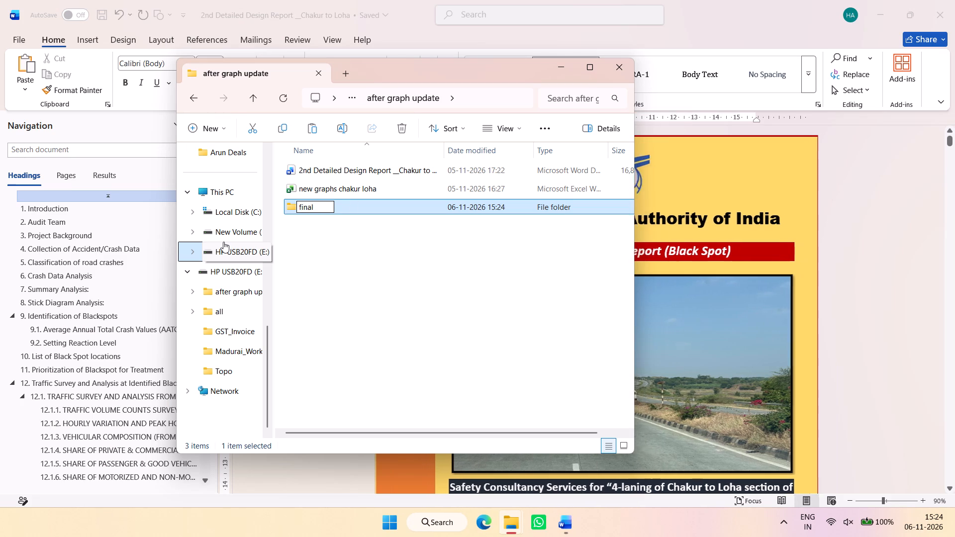
# Paste the copied report PDF into the USB drive's final folder and close the folder window.
pyautogui.doubleClick(300, 205)
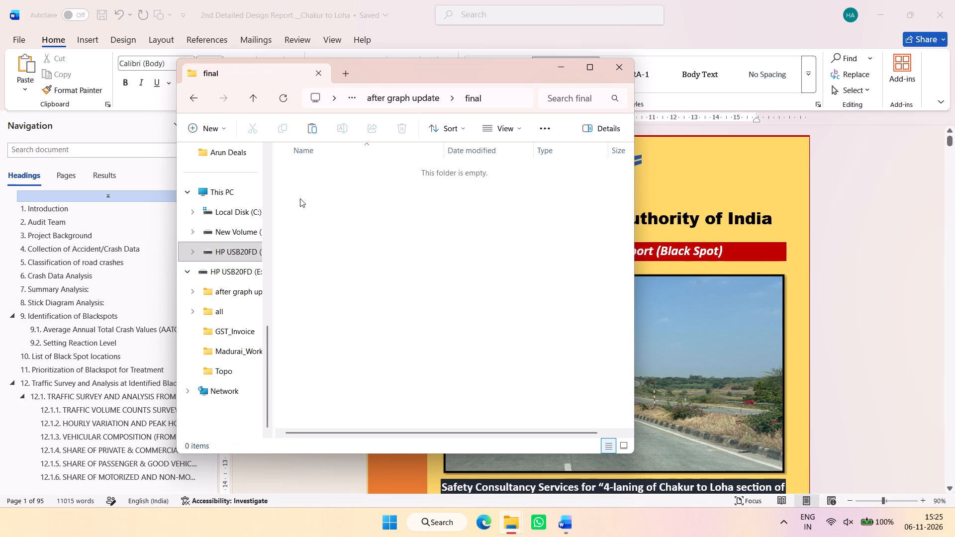
pyautogui.click(311, 128)
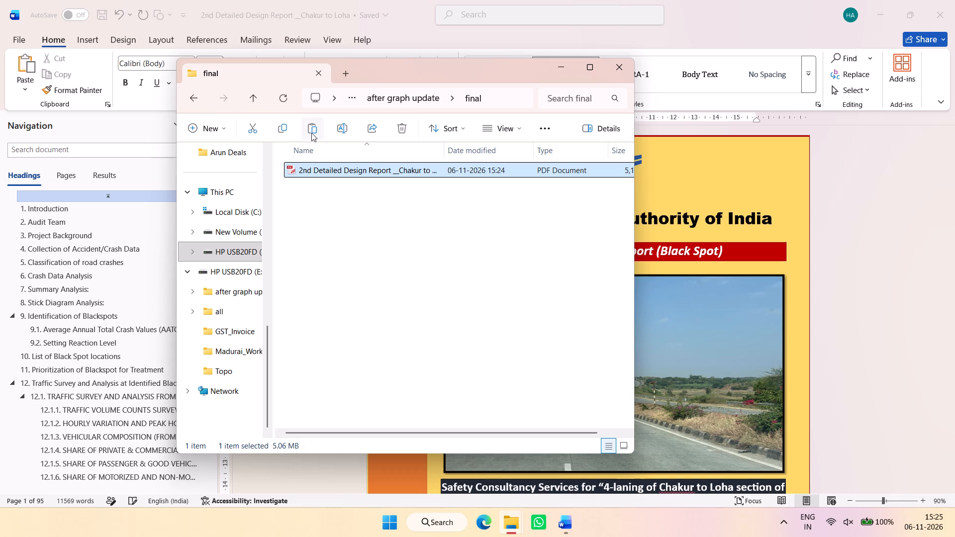
pyautogui.click(312, 132)
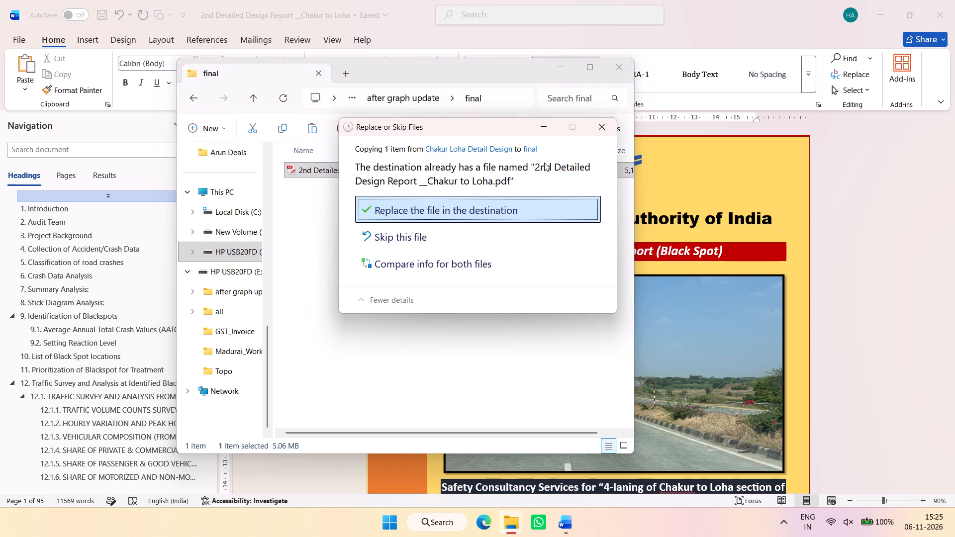
pyautogui.click(603, 130)
pyautogui.click(394, 205)
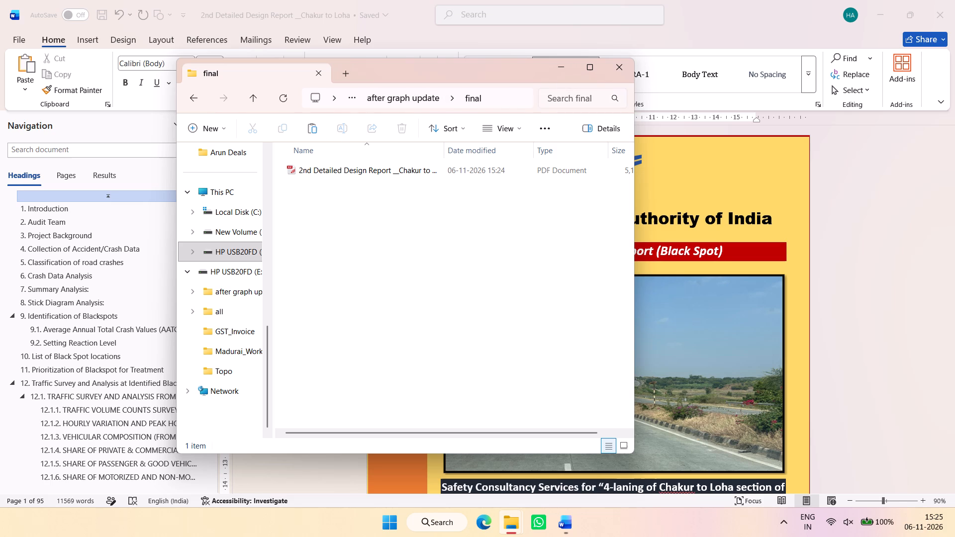
pyautogui.click(623, 68)
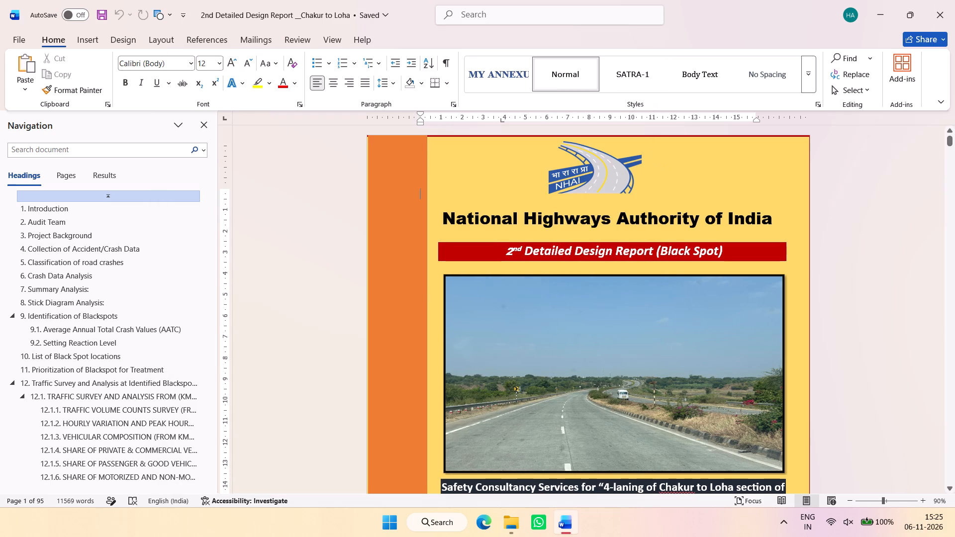
# Save the report document that was opened from the USB drive's after graph update folder.
pyautogui.scroll(-14, 655, 194)
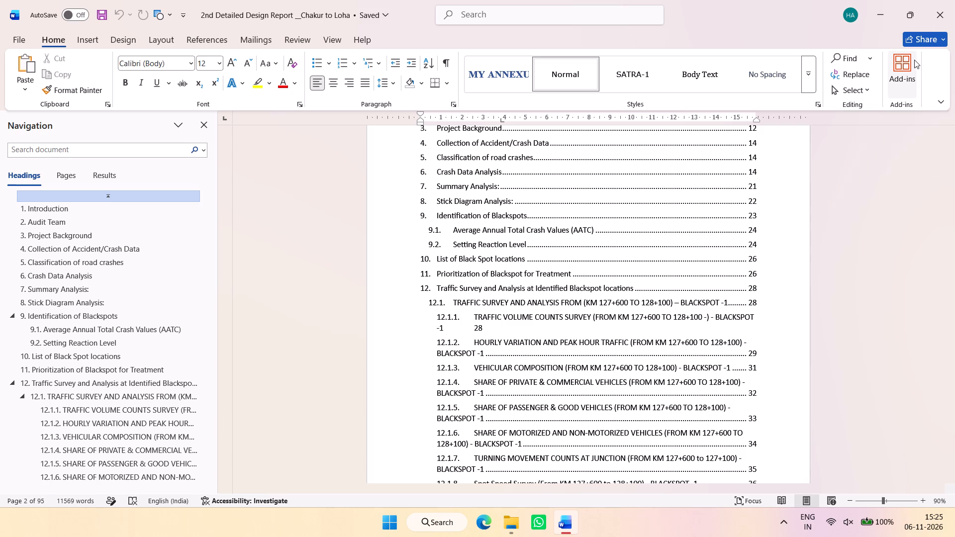
pyautogui.hotkey('ctrl', 's')
pyautogui.hotkey('ctrl', 's')
pyautogui.hotkey('ctrl', 's')
pyautogui.hotkey('ctrl', 's')
pyautogui.hotkey('ctrl', 's')
pyautogui.hotkey('ctrl', 's')
pyautogui.hotkey('ctrl', 's')
pyautogui.hotkey('ctrl', 's')
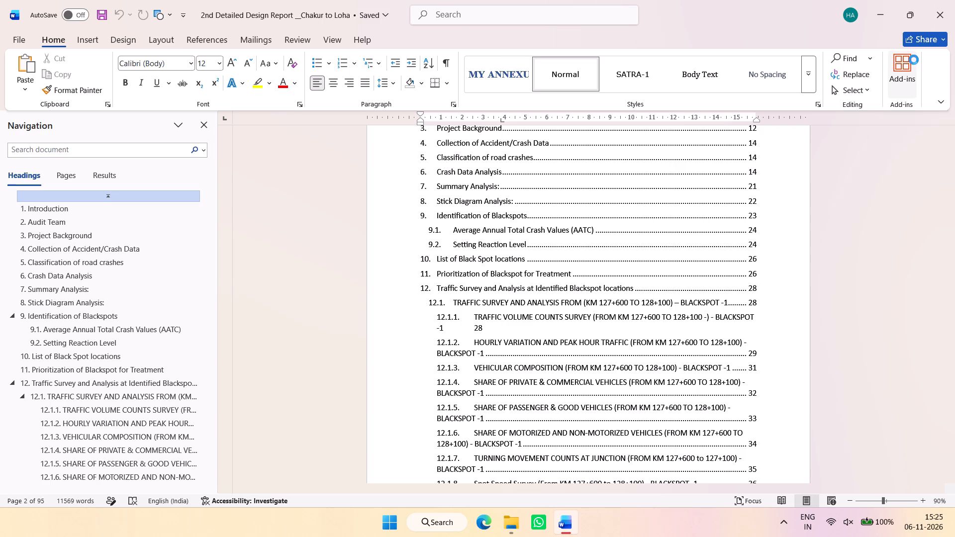
pyautogui.hotkey('ctrl', 's')
pyautogui.hotkey('ctrl', 's')
pyautogui.hotkey('ctrl', 's')
pyautogui.click(321, 249)
pyautogui.rightClick(321, 249)
pyautogui.click(321, 249)
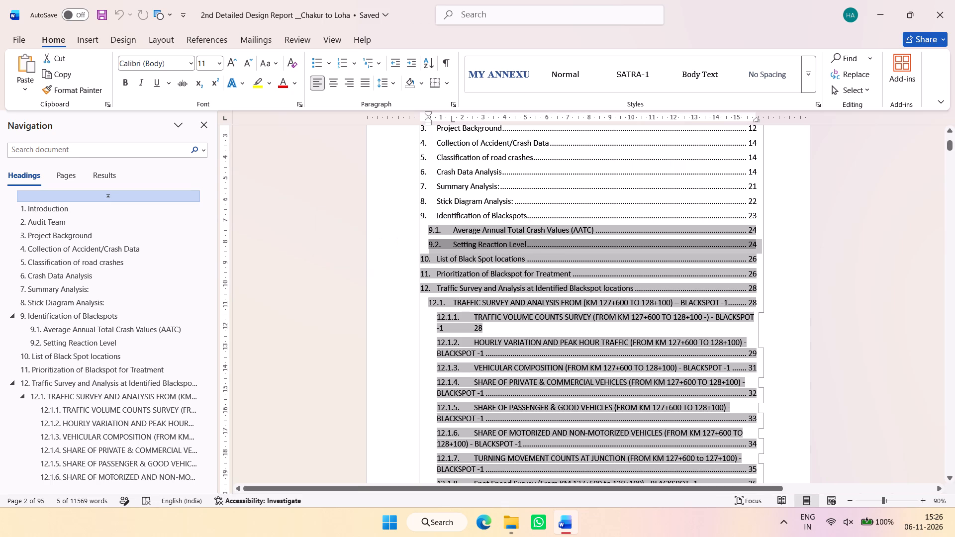
# Skim to the report's last page, with the annexure drawing, and close the document.
pyautogui.click(885, 290)
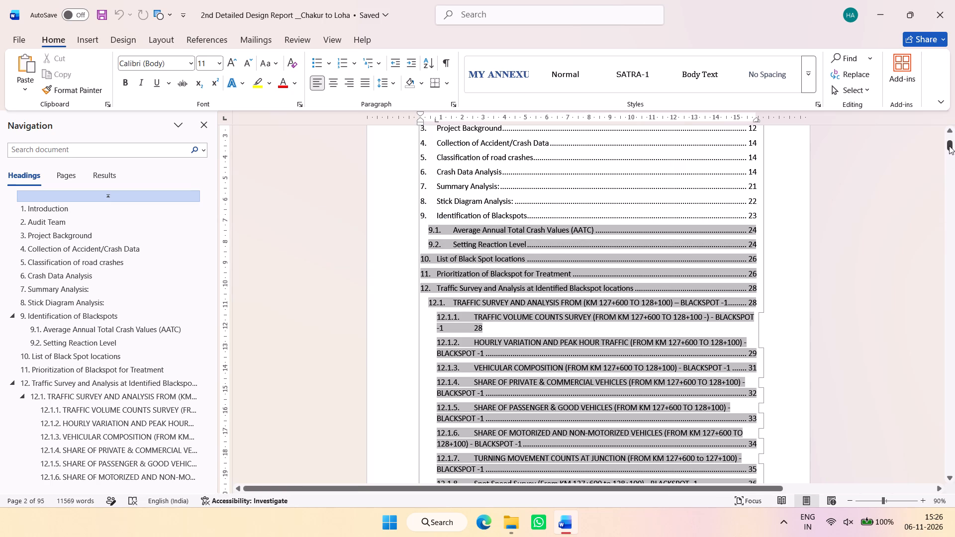
pyautogui.moveTo(949, 146); pyautogui.dragTo(942, 480)
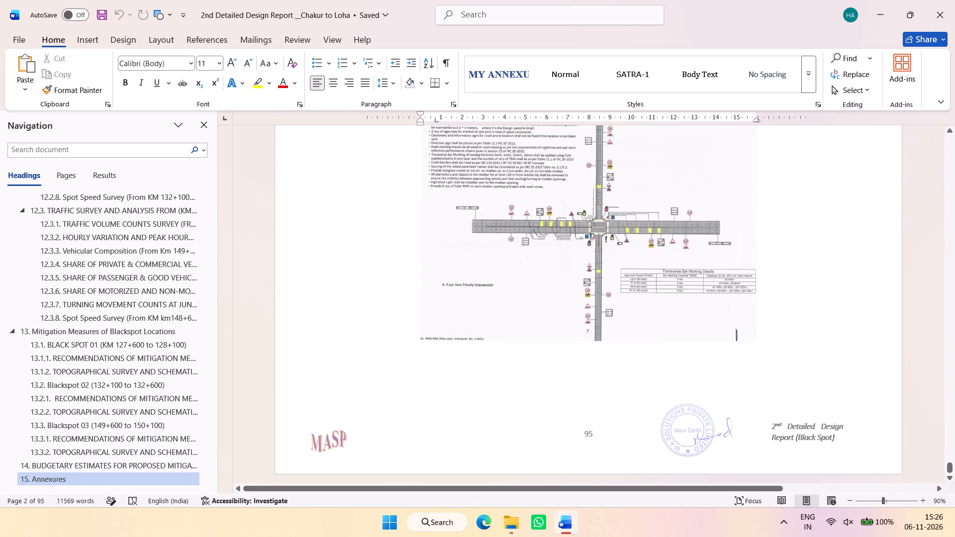
pyautogui.click(943, 6)
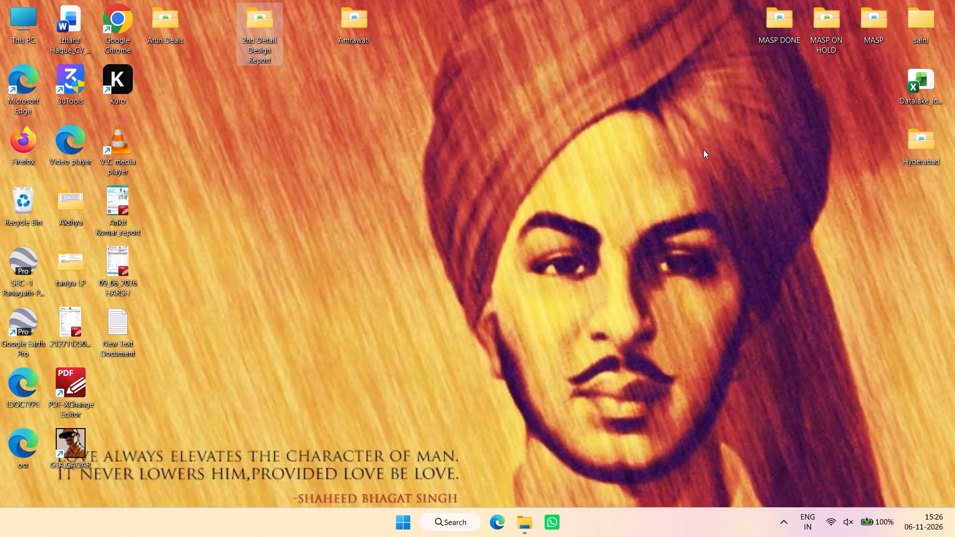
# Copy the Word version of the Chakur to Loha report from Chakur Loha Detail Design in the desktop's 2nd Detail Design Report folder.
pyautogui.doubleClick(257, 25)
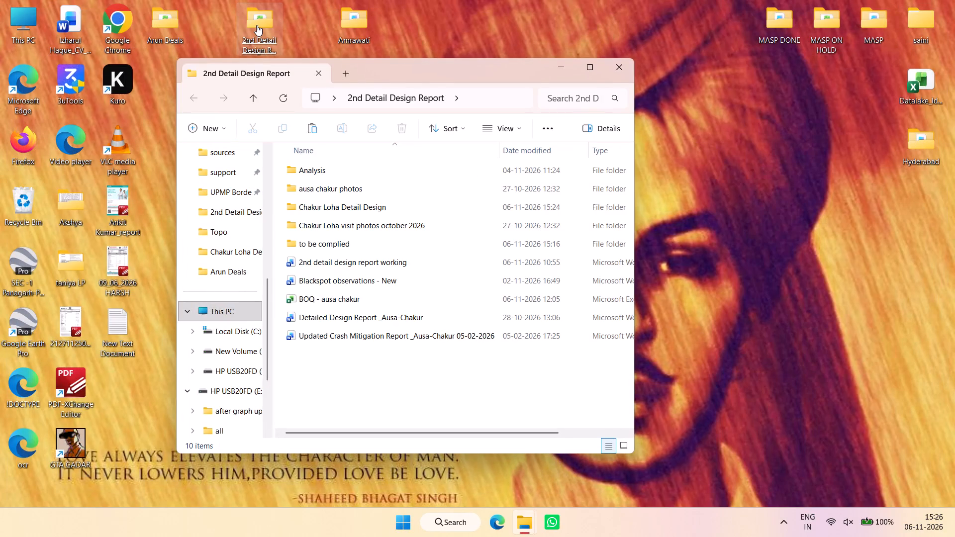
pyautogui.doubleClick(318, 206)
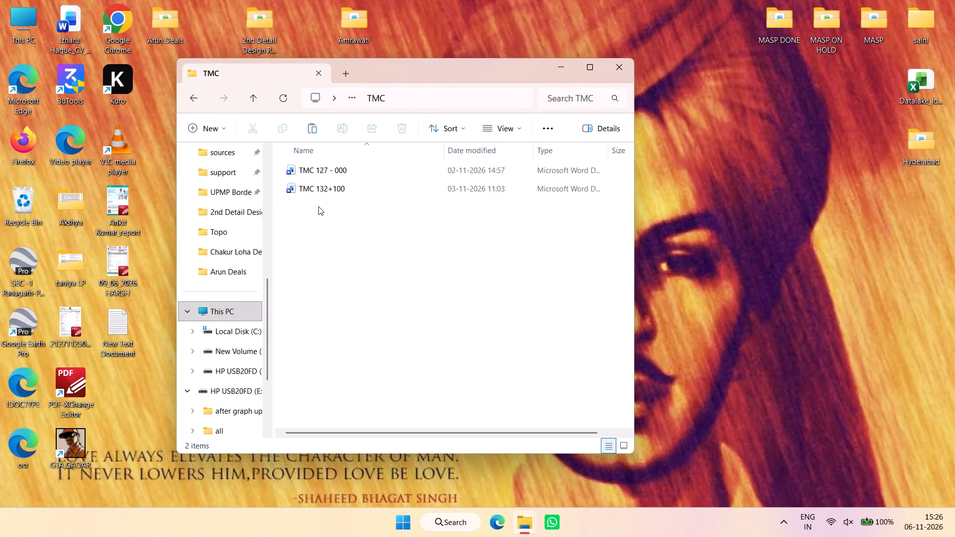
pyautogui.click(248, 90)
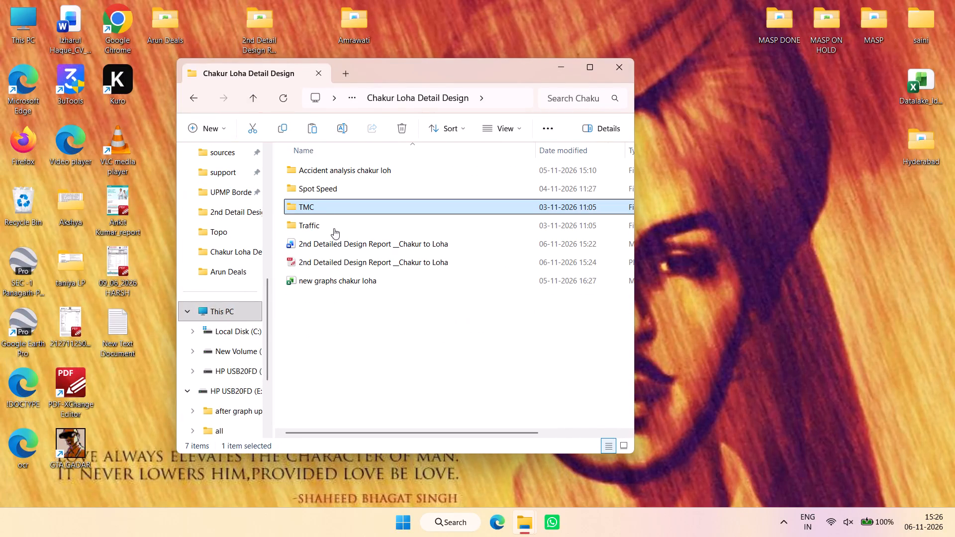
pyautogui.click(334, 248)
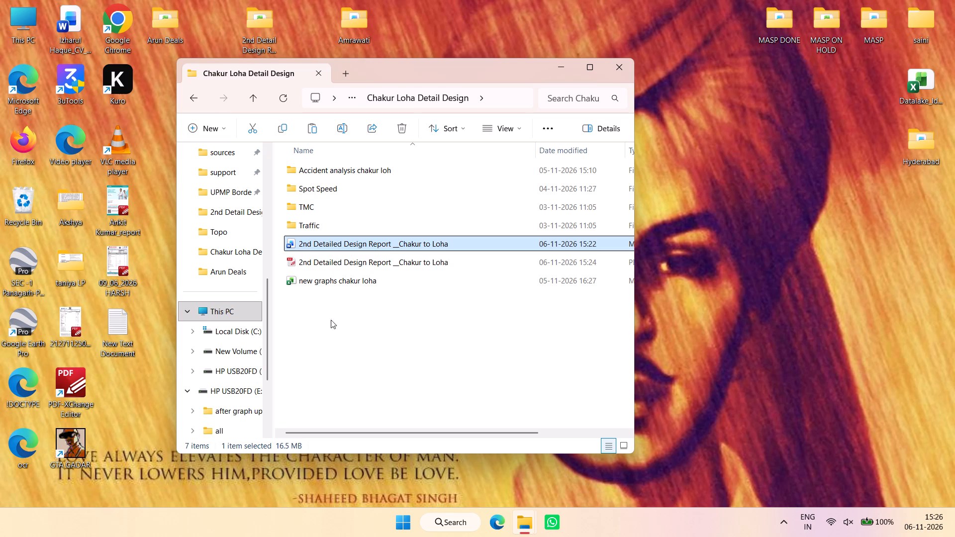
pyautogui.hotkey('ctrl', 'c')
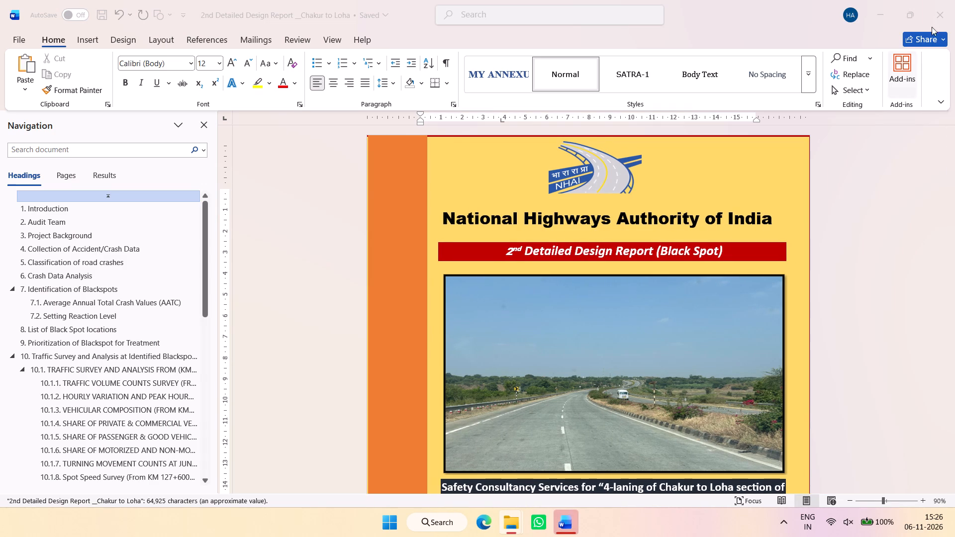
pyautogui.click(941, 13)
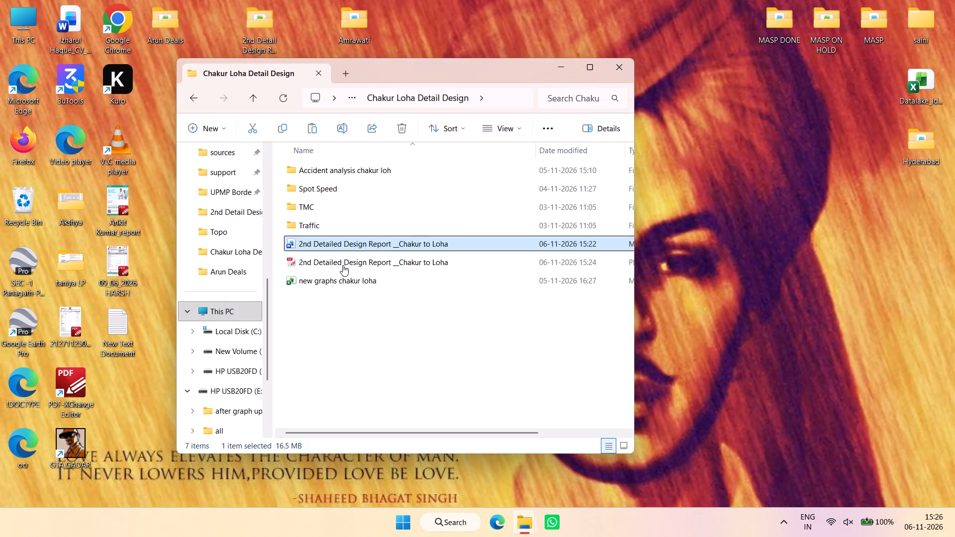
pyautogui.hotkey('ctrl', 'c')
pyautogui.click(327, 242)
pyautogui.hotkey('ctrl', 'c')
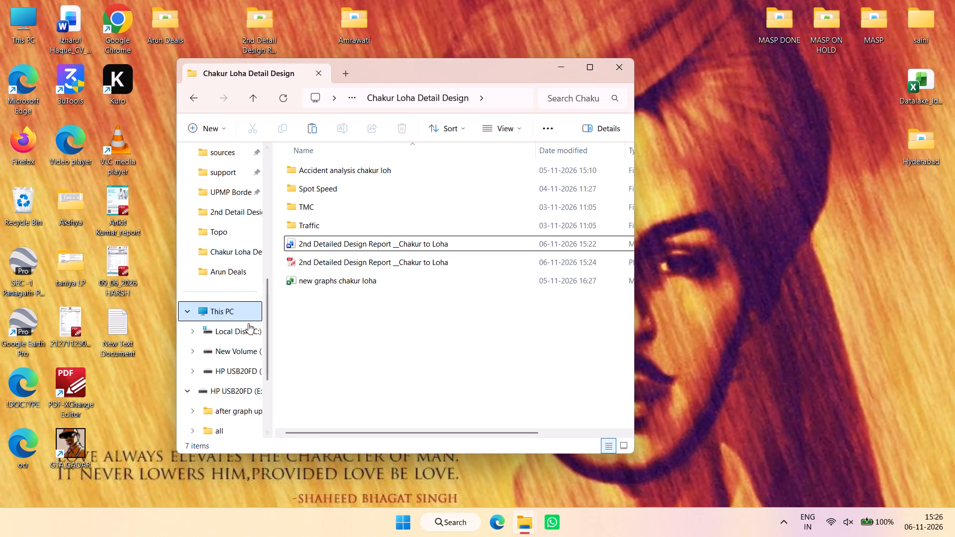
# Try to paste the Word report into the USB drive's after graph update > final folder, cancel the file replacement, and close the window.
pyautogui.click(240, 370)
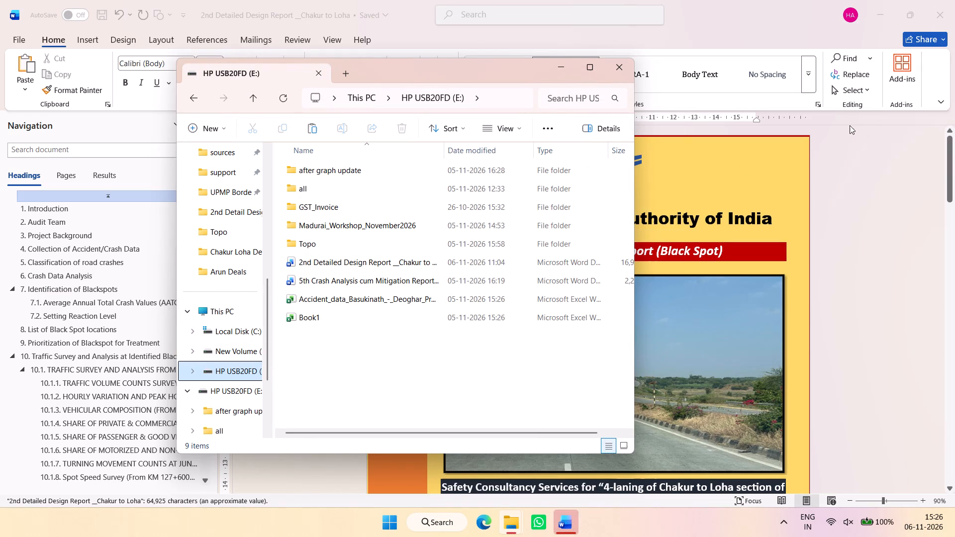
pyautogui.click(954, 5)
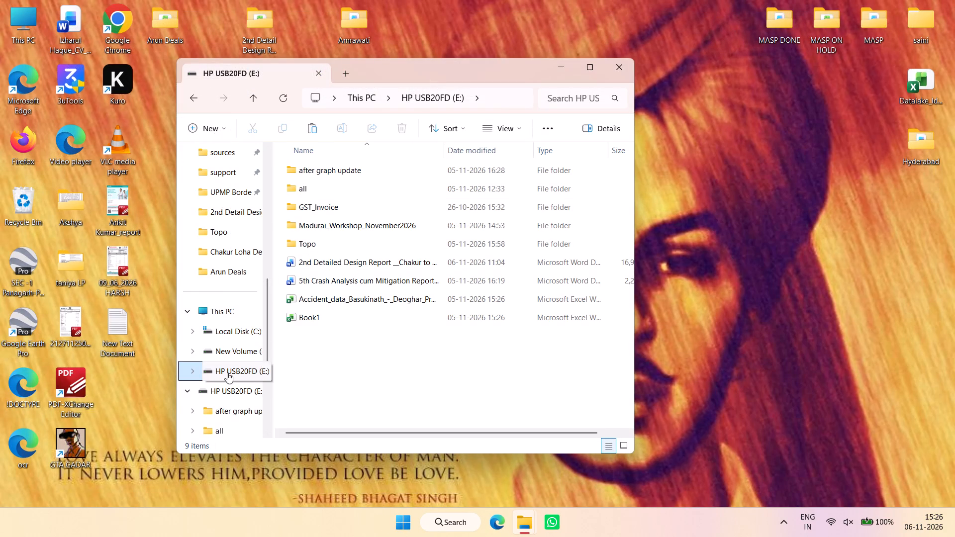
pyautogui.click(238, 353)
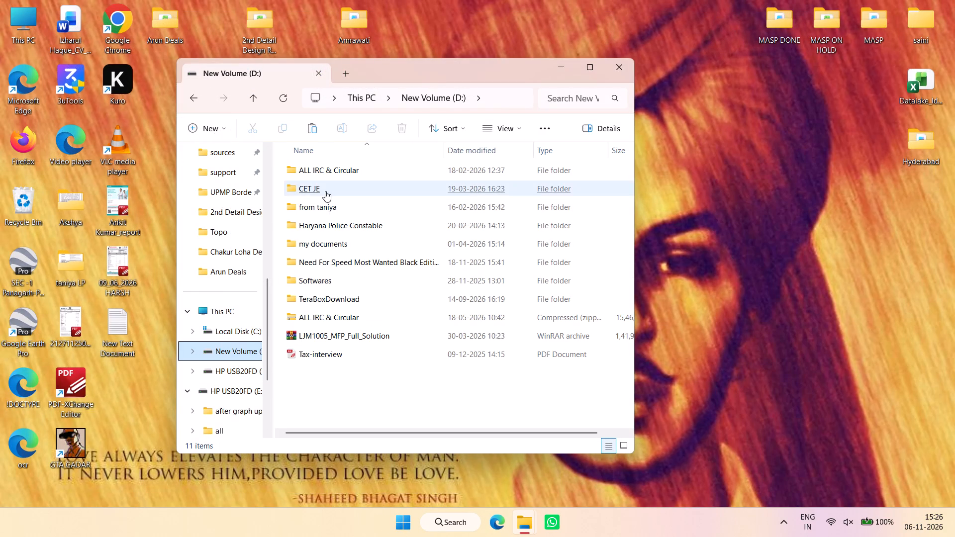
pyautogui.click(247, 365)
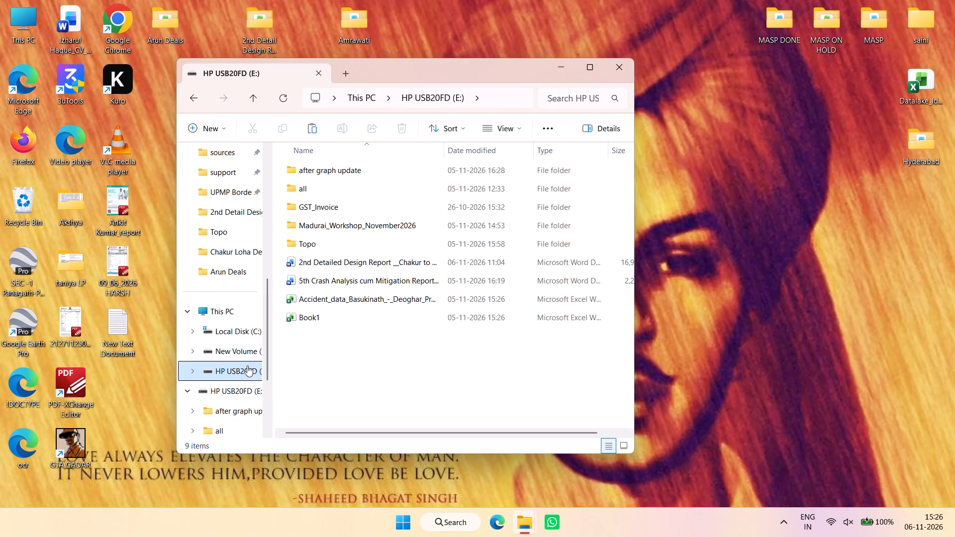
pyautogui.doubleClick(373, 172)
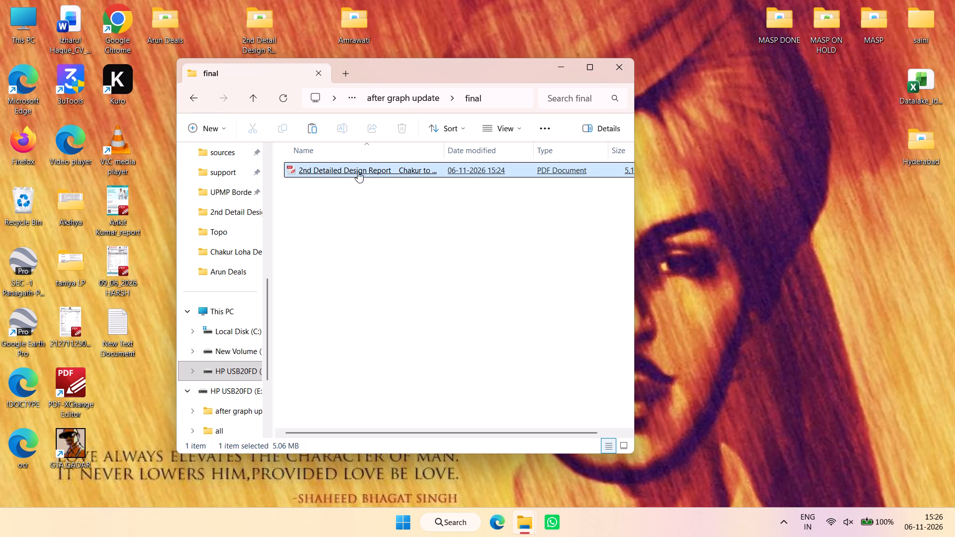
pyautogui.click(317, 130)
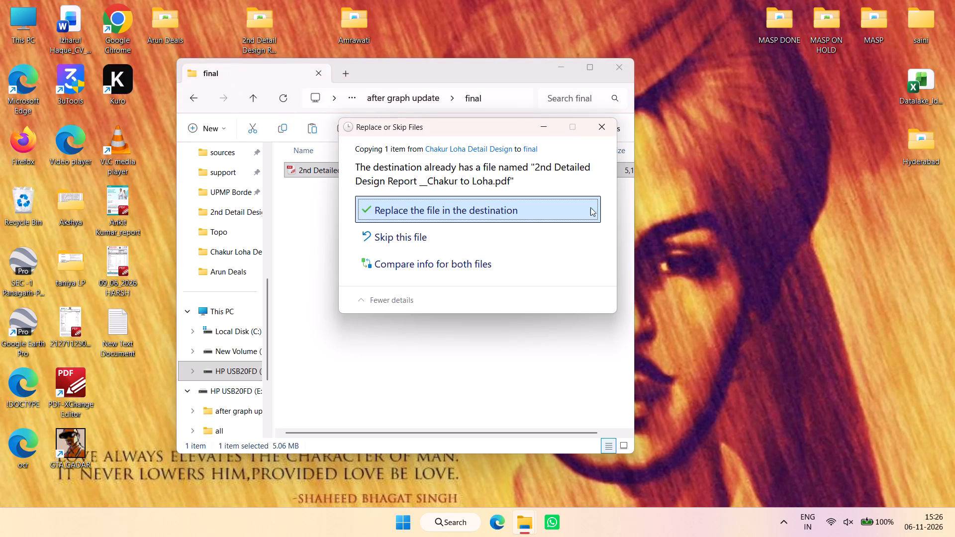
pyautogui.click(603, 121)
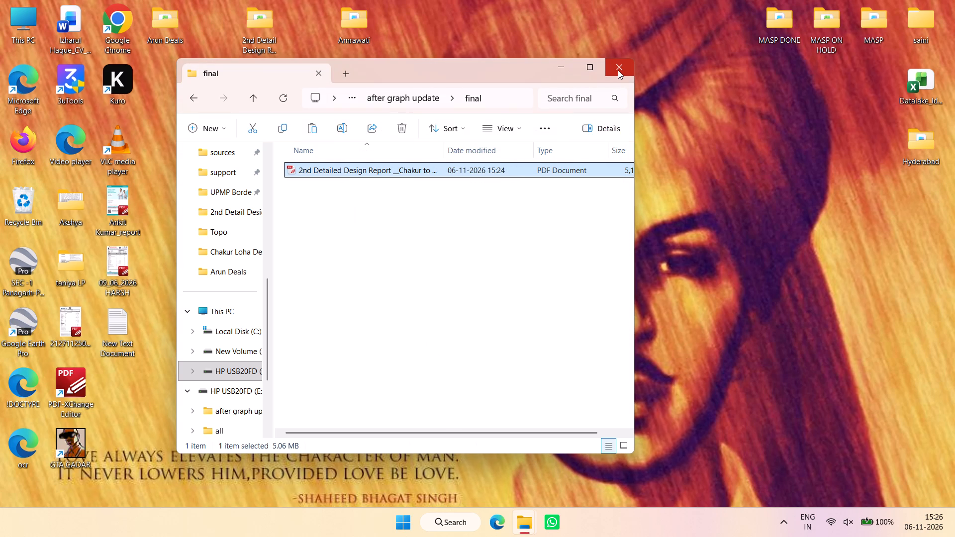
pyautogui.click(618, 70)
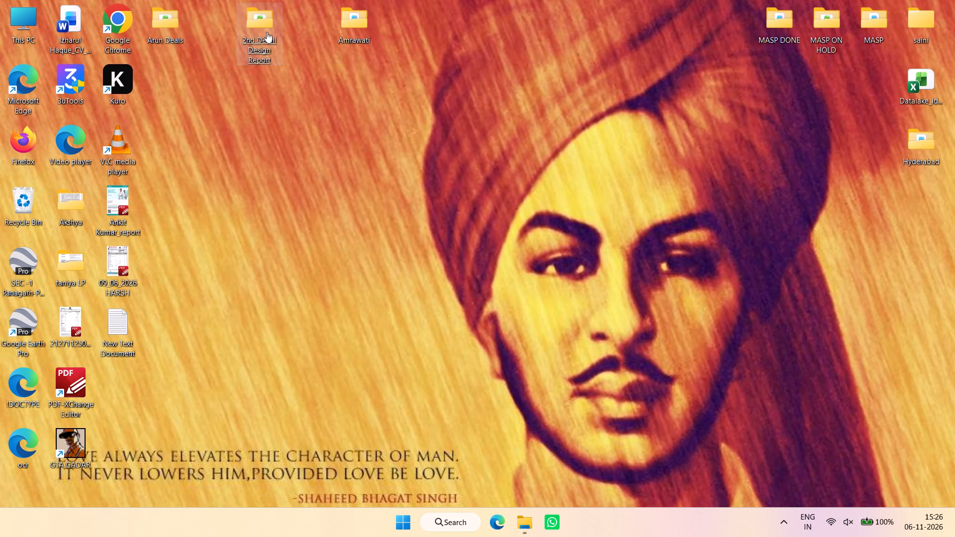
# Rename the Word report in the desktop's 2nd Detail Design Report > Chakur Loha Detail Design folder as "2nd Detailed Design Report __Chakur to Loha up".
pyautogui.doubleClick(263, 32)
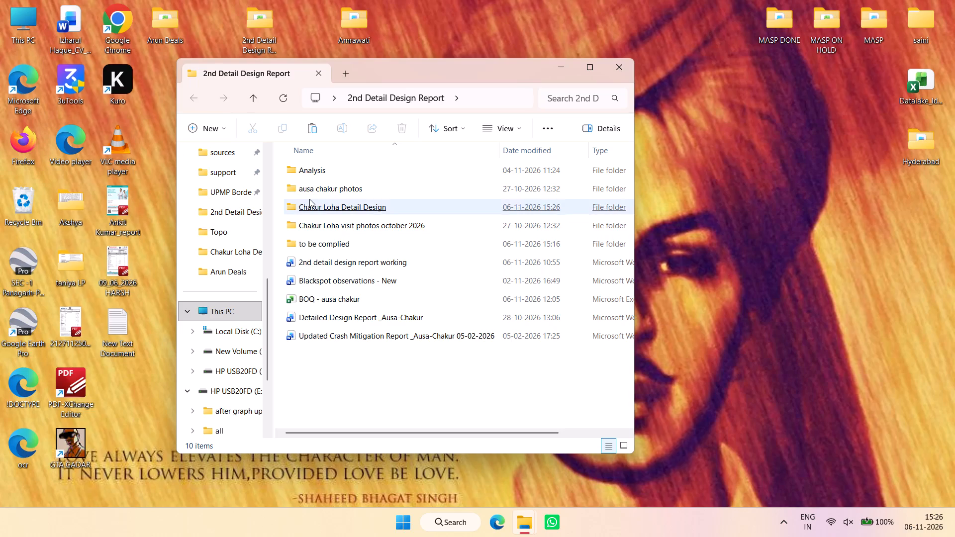
pyautogui.click(309, 199)
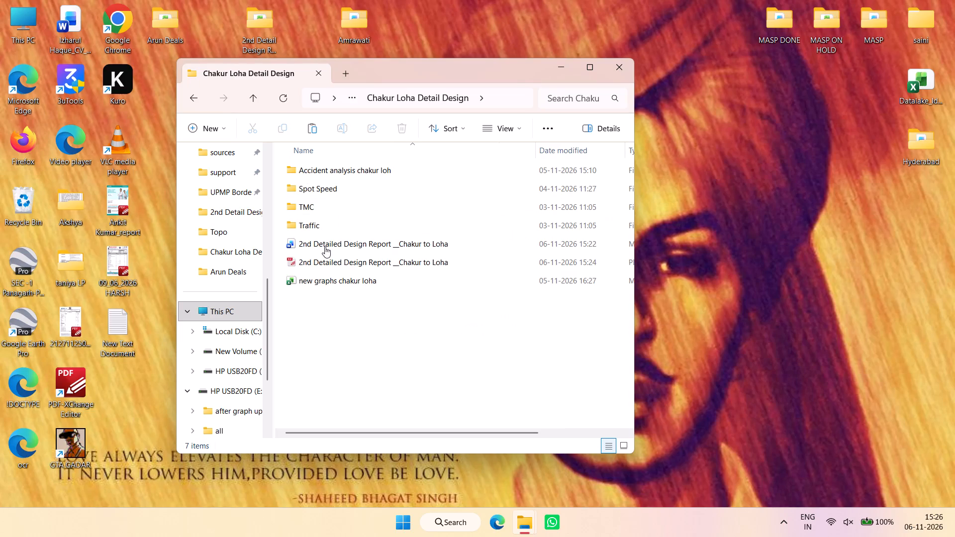
pyautogui.rightClick(338, 245)
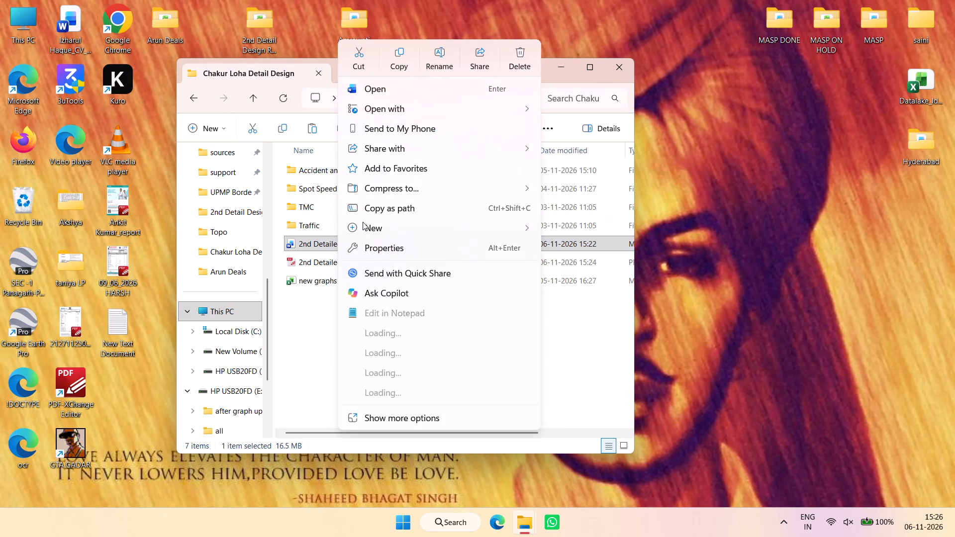
pyautogui.click(436, 67)
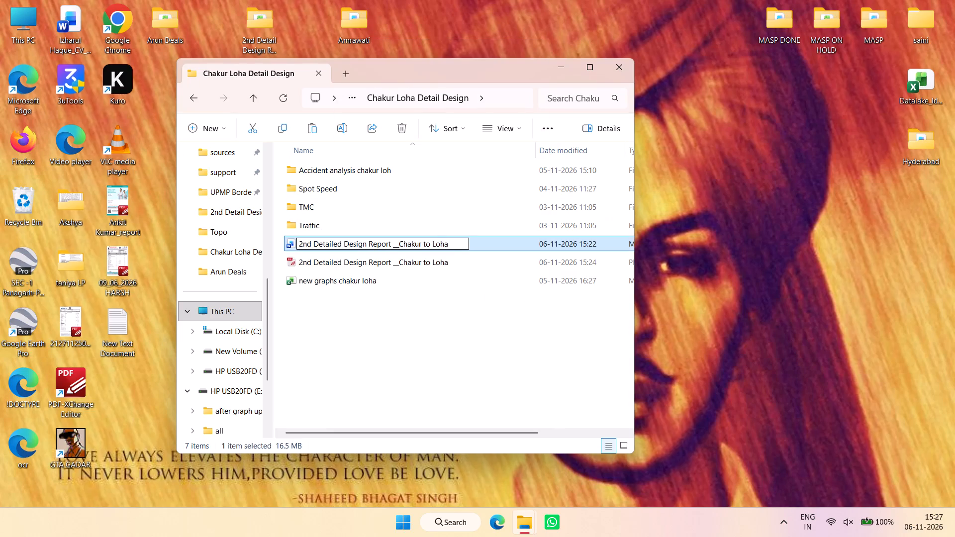
pyautogui.click(451, 243)
pyautogui.press('space')
pyautogui.write('up')
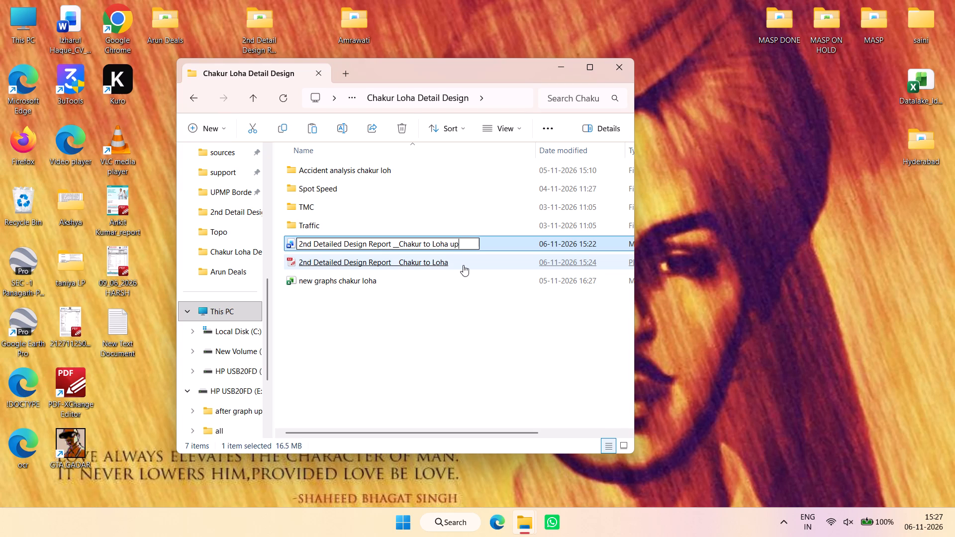
pyautogui.press('Return')
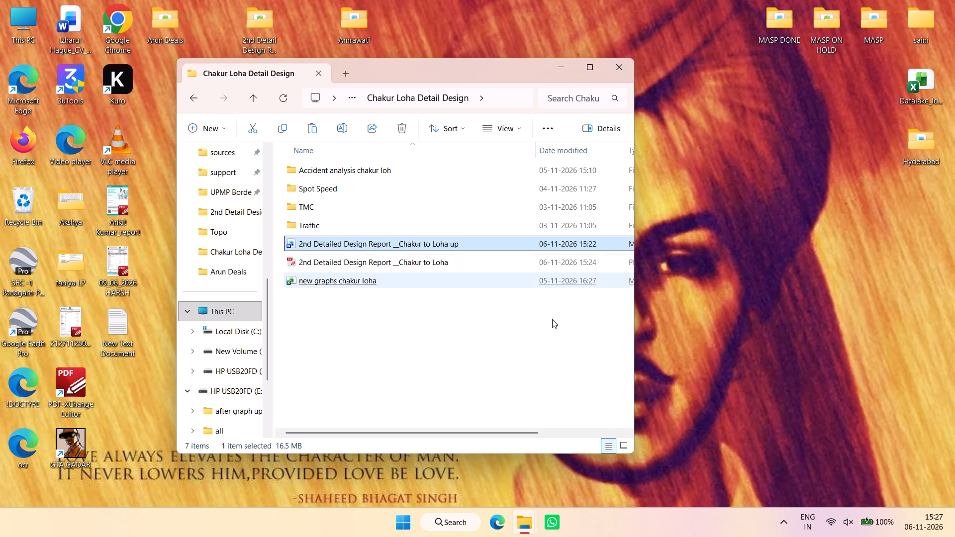
# Copy the renamed Word report into the USB drive's after graph update > final folder.
pyautogui.hotkey('ctrl', 'c')
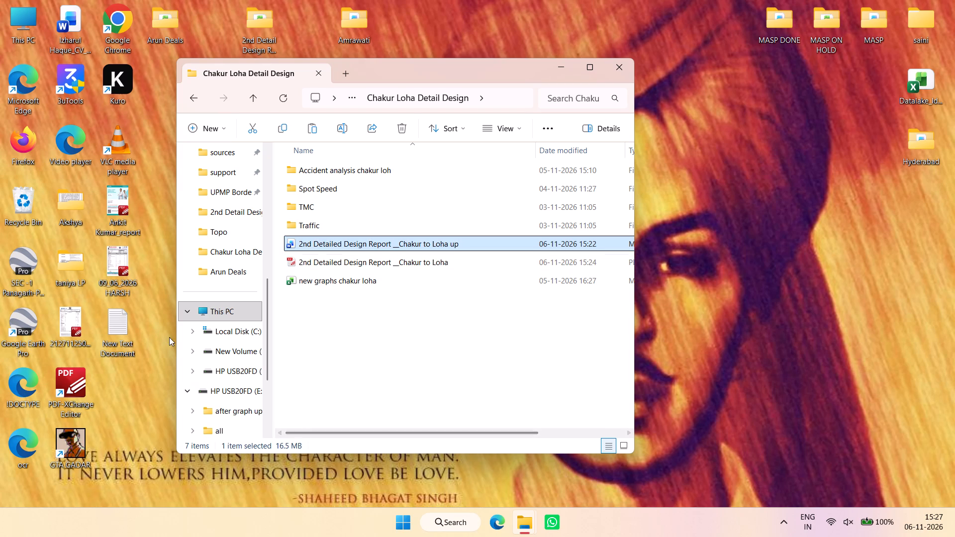
pyautogui.click(220, 363)
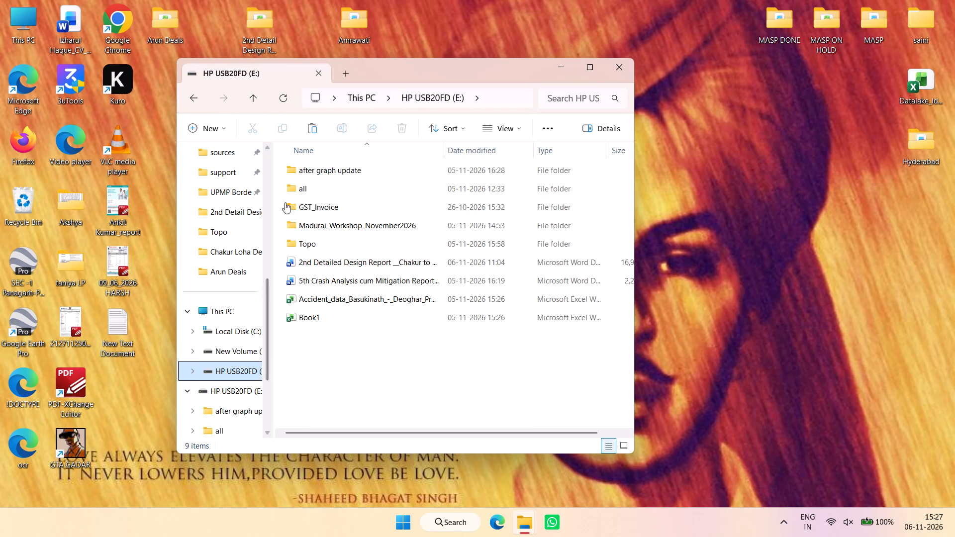
pyautogui.click(307, 176)
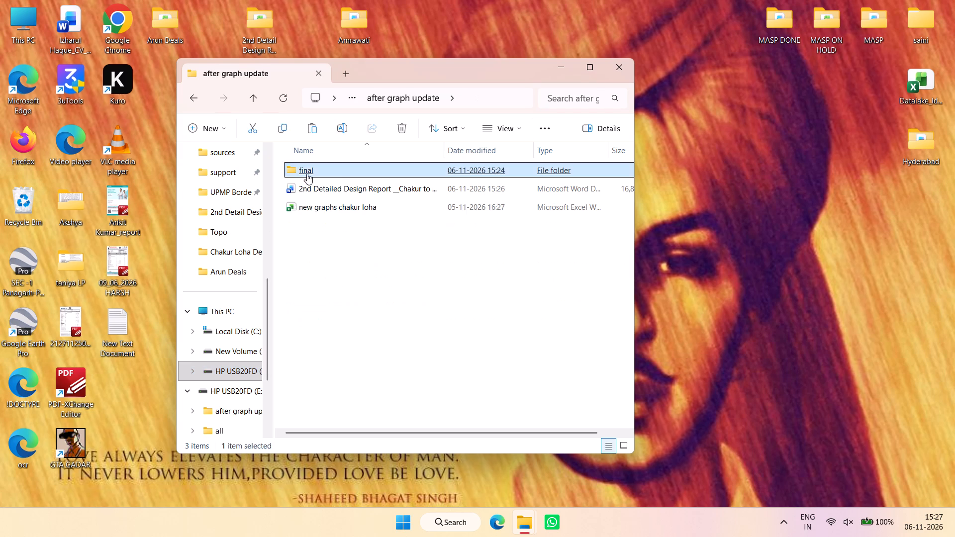
pyautogui.click(307, 174)
pyautogui.click(313, 129)
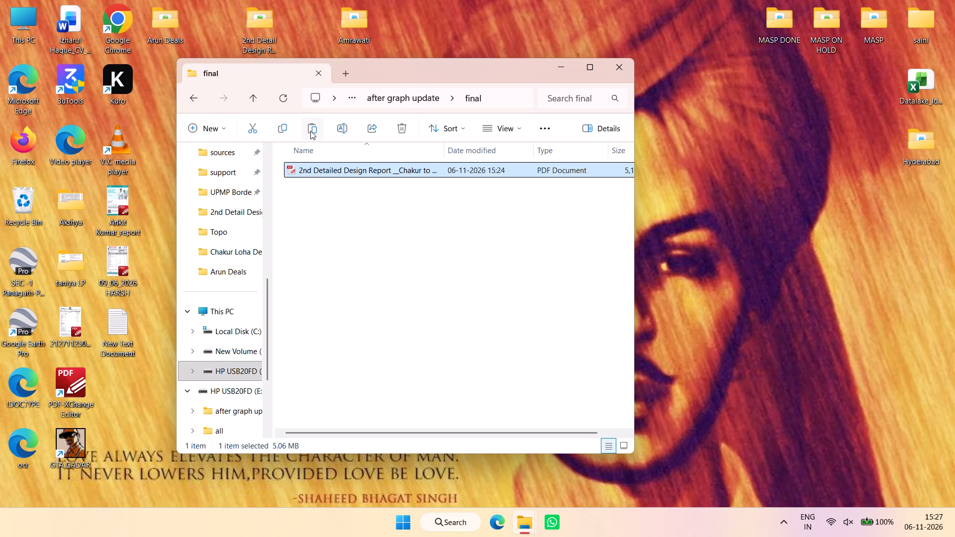